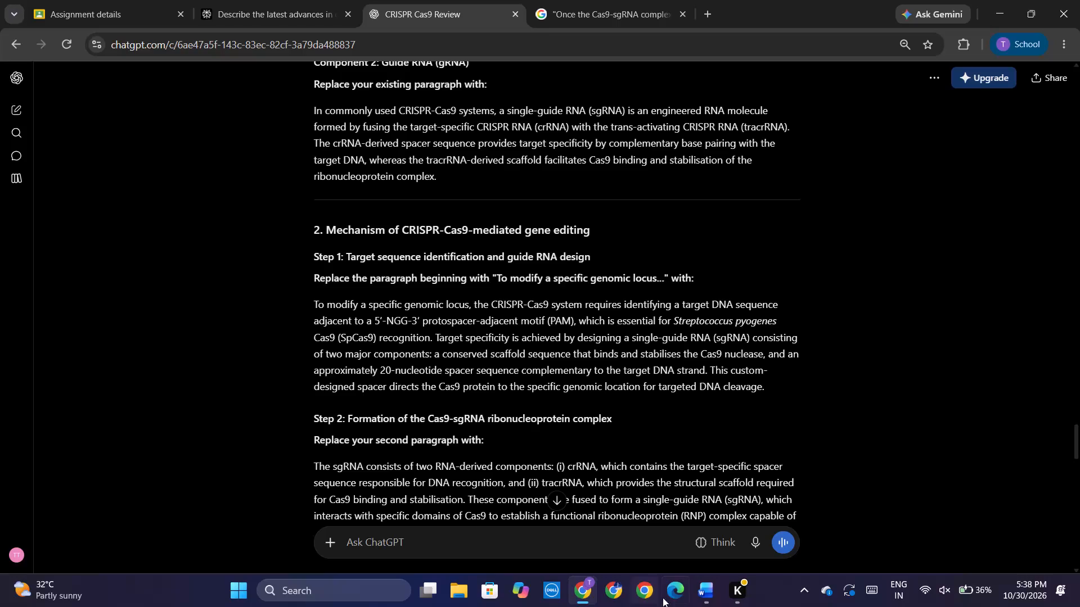
Compare Steps 2 to 5 of the CRISPR-Cas9 mechanism in the Word assignment with ChatGPT's suggested replacement text.
{"action": "left_click", "coordinate": [699, 600]}
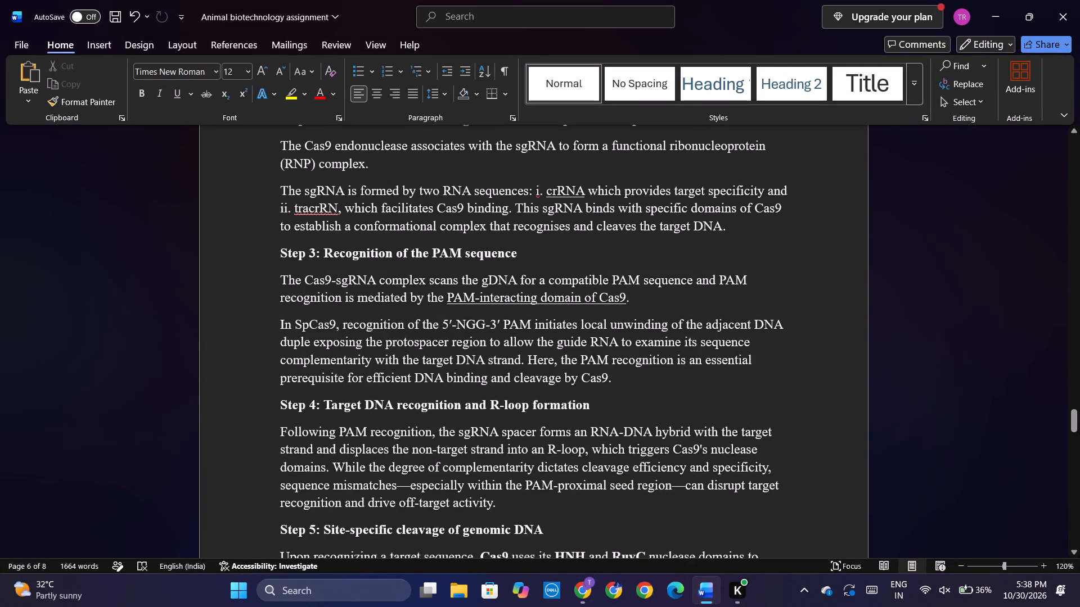
{"action": "left_click", "coordinate": [584, 598]}
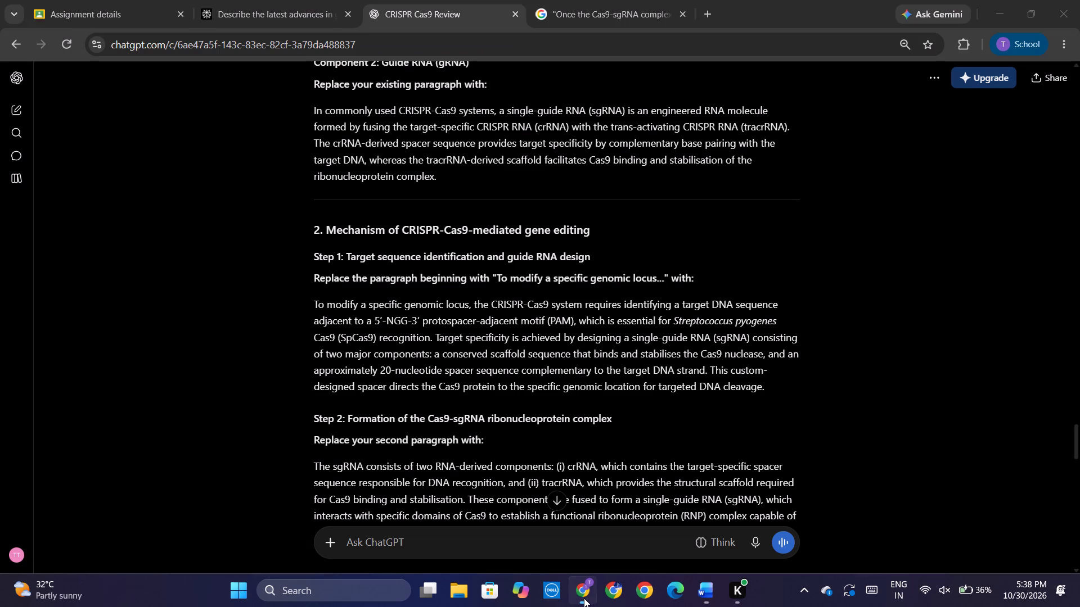
{"action": "scroll", "coordinate": [312, 275], "scroll_direction": "down", "scroll_amount": 1}
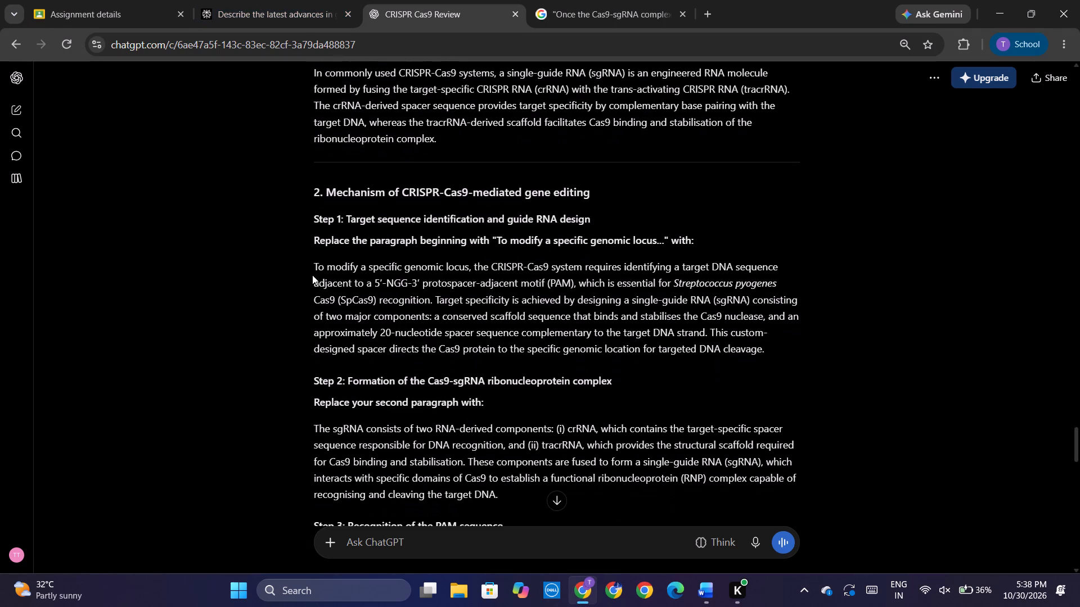
{"action": "scroll", "coordinate": [312, 275], "scroll_direction": "down", "scroll_amount": 1}
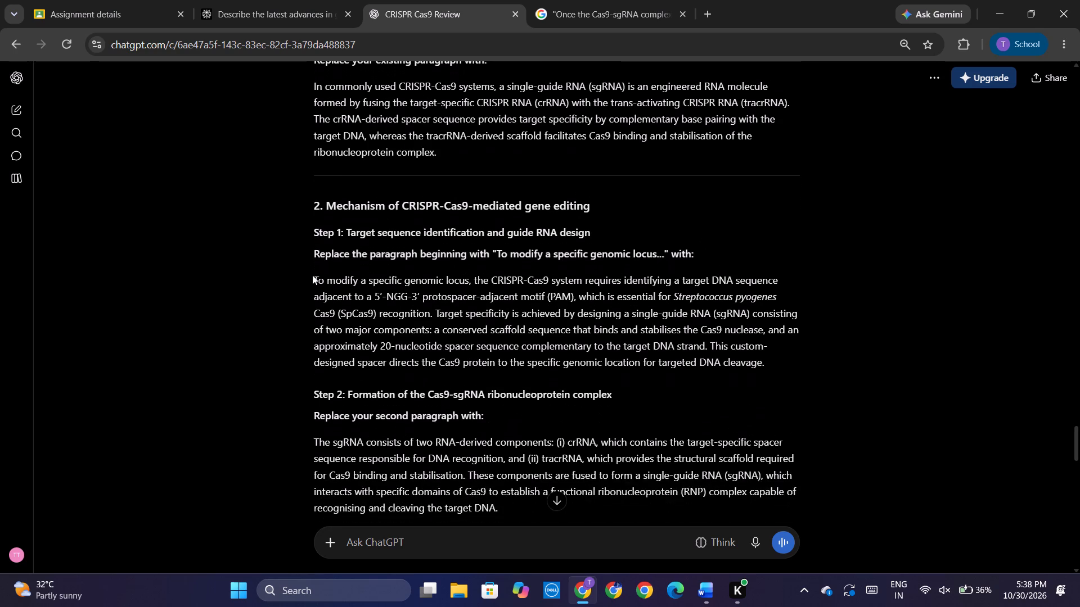
{"action": "scroll", "coordinate": [312, 275], "scroll_direction": "down", "scroll_amount": 2}
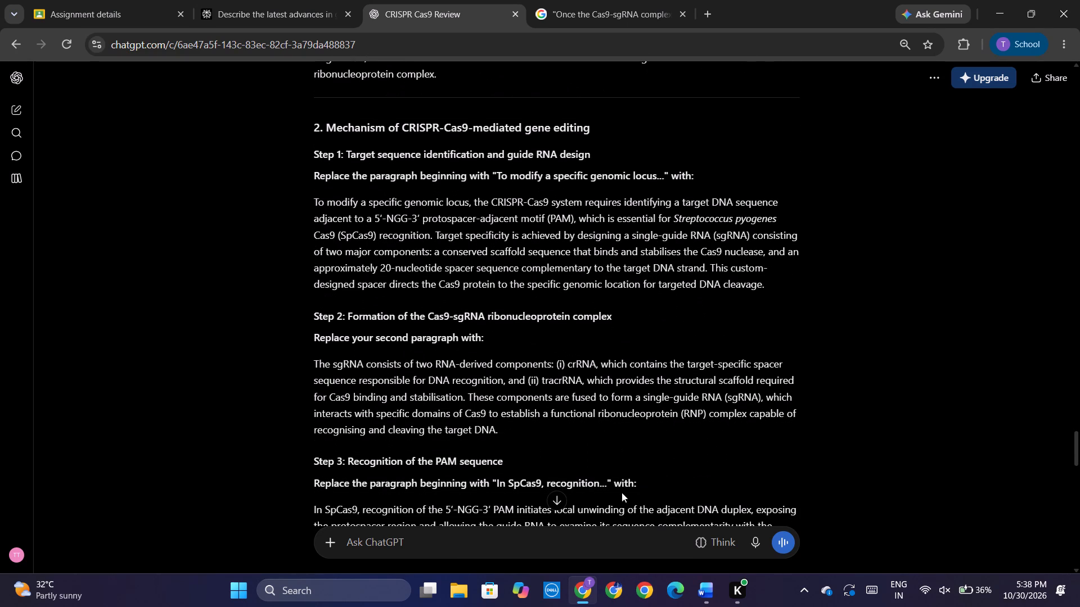
{"action": "left_click", "coordinate": [711, 597]}
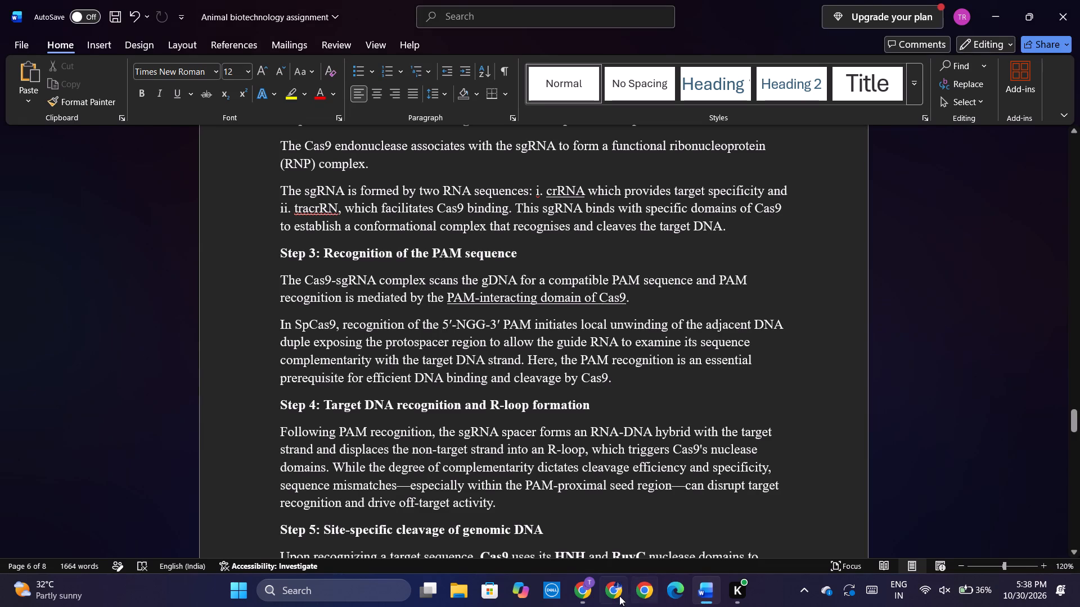
{"action": "left_click", "coordinate": [586, 597]}
{"action": "scroll", "coordinate": [526, 387], "scroll_direction": "down", "scroll_amount": 2}
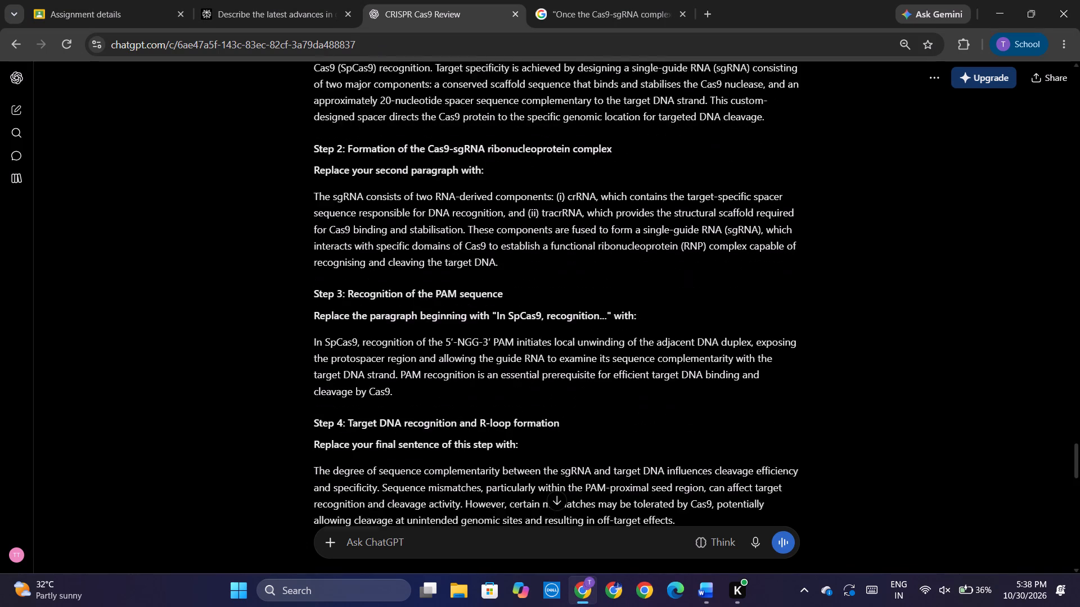
{"action": "scroll", "coordinate": [526, 387], "scroll_direction": "down", "scroll_amount": 2}
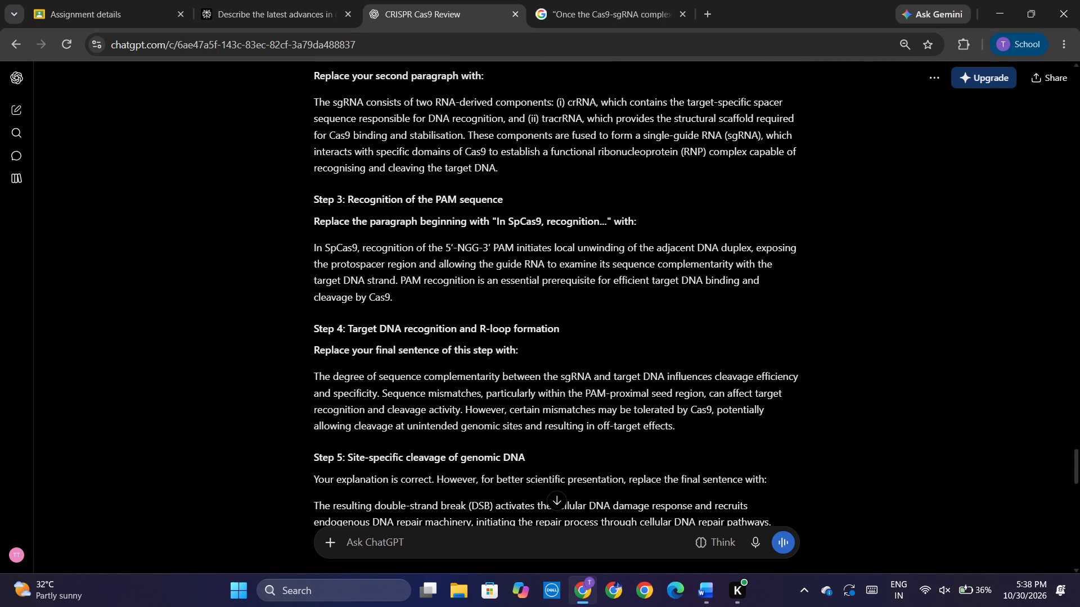
{"action": "scroll", "coordinate": [526, 355], "scroll_direction": "down", "scroll_amount": 1}
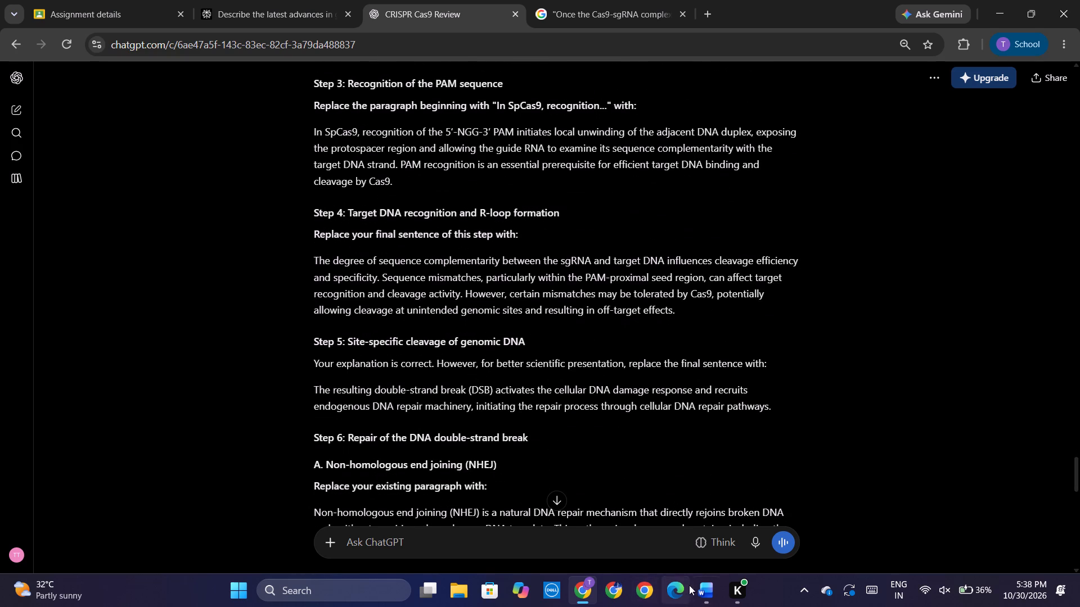
{"action": "left_click", "coordinate": [699, 585]}
{"action": "scroll", "coordinate": [503, 366], "scroll_direction": "down", "scroll_amount": 1}
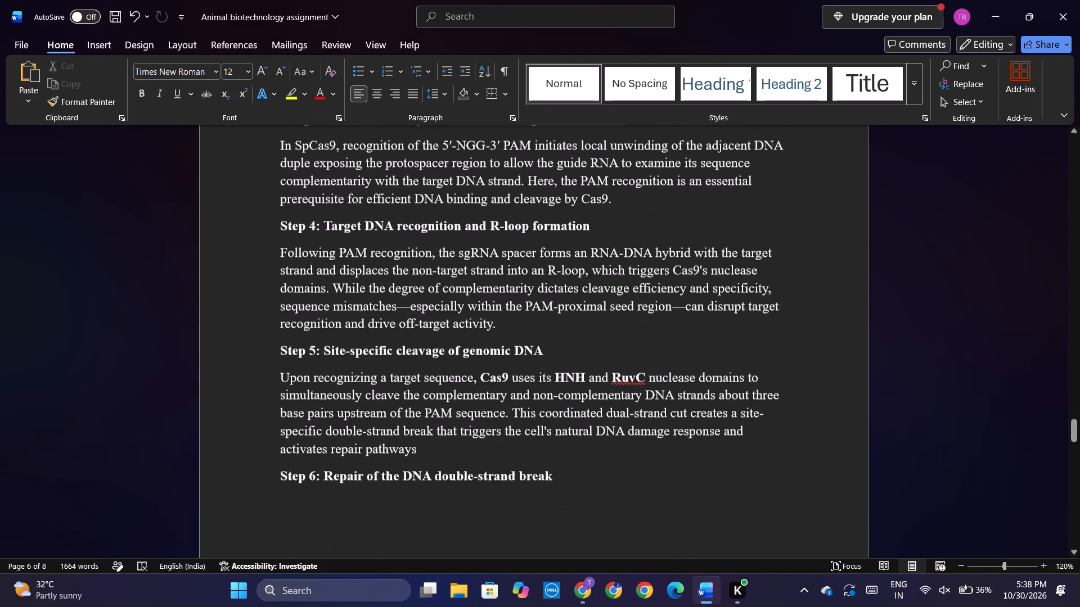
{"action": "scroll", "coordinate": [503, 366], "scroll_direction": "down", "scroll_amount": 1}
{"action": "scroll", "coordinate": [503, 366], "scroll_direction": "up", "scroll_amount": 4, "text": "ctrl"}
{"action": "scroll", "coordinate": [503, 366], "scroll_direction": "up", "scroll_amount": 1}
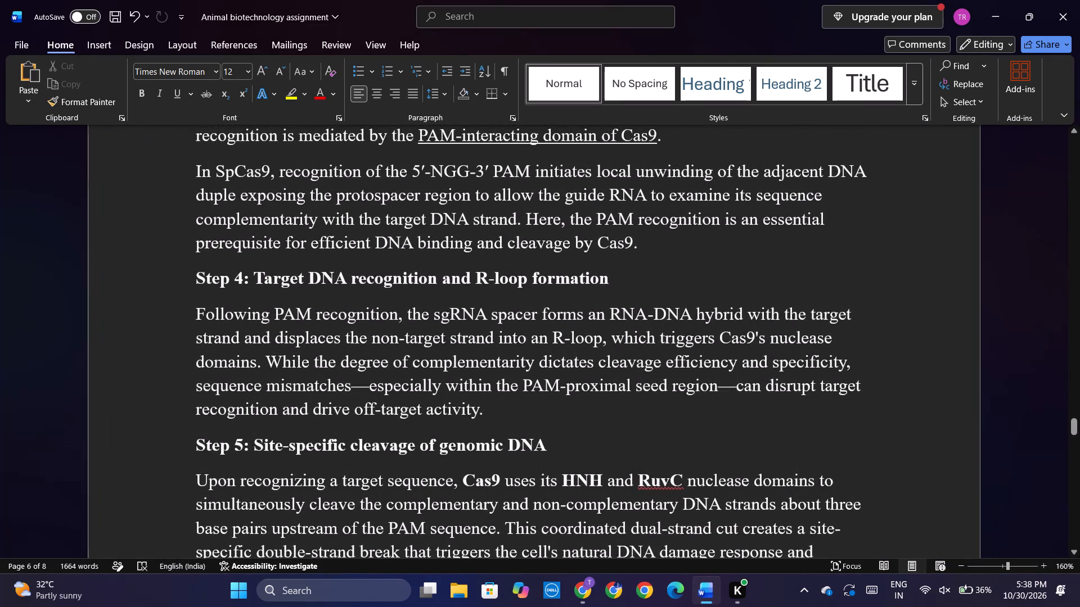
{"action": "scroll", "coordinate": [503, 366], "scroll_direction": "up", "scroll_amount": 2, "text": "ctrl"}
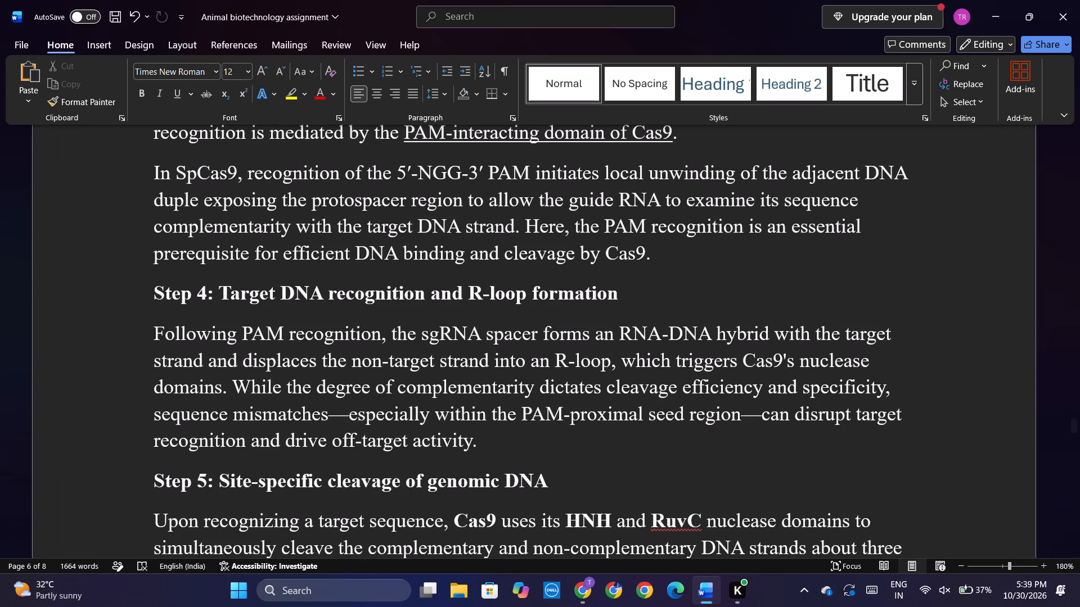
{"action": "scroll", "coordinate": [503, 366], "scroll_direction": "down", "scroll_amount": 1}
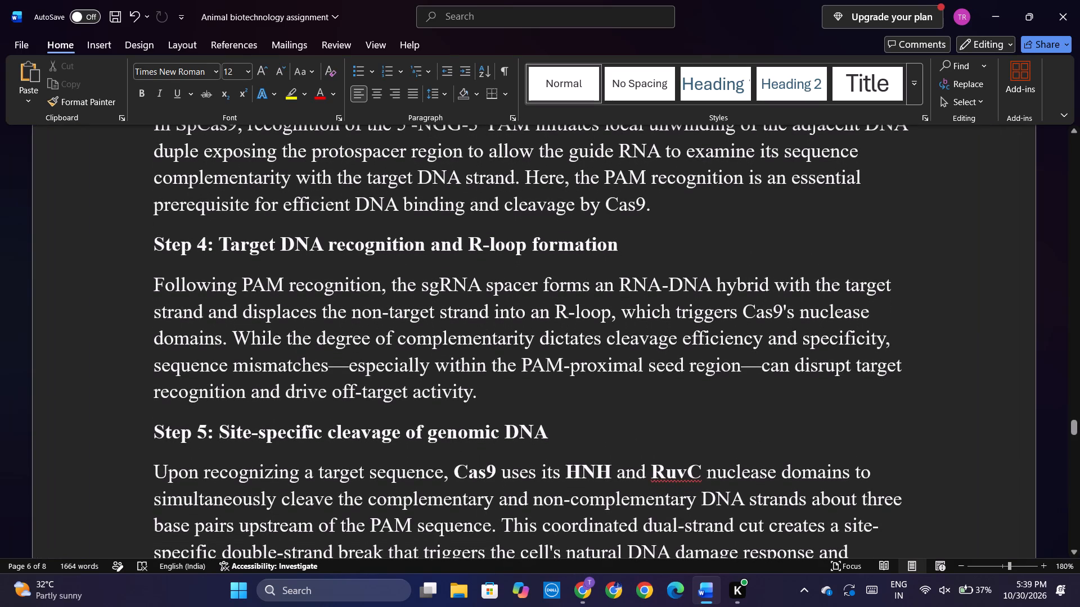
{"action": "scroll", "coordinate": [499, 362], "scroll_direction": "down", "scroll_amount": 1}
{"action": "scroll", "coordinate": [499, 362], "scroll_direction": "up", "scroll_amount": 1}
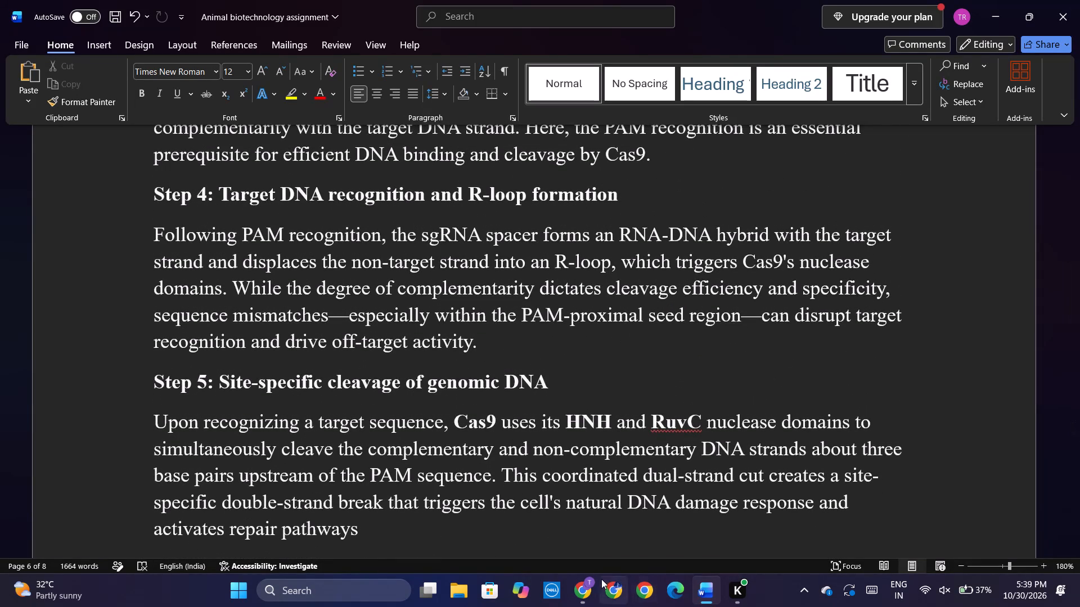
Replace Step 4's last sentence in the Word document with ChatGPT's "The degree of sequence complementarity..." passage, keeping the Step 5 heading on its own line.
{"action": "left_click", "coordinate": [584, 581]}
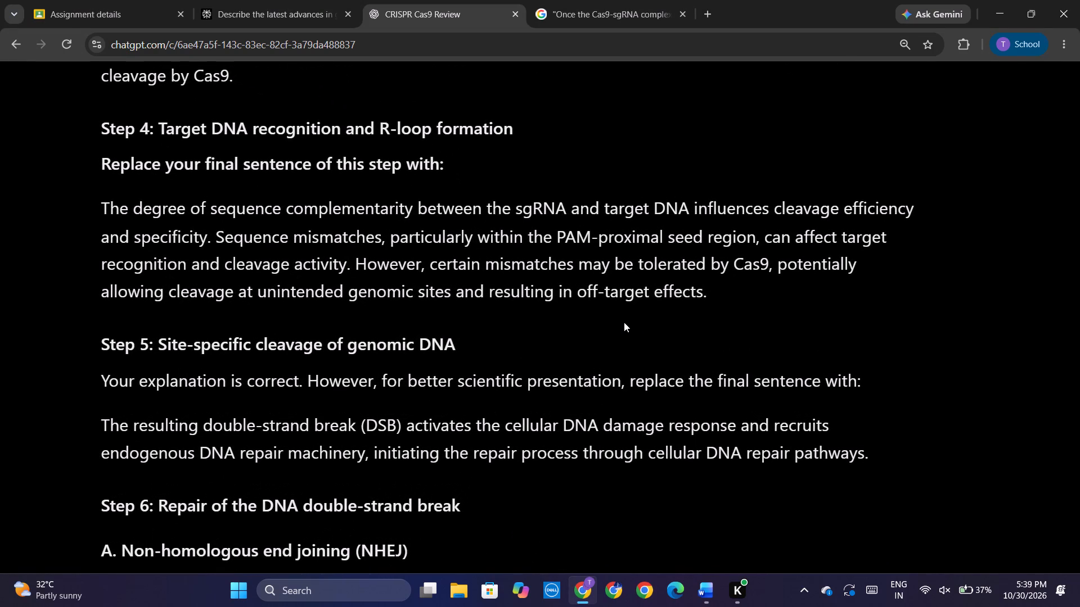
{"action": "scroll", "coordinate": [624, 322], "scroll_direction": "right", "scroll_amount": 1}
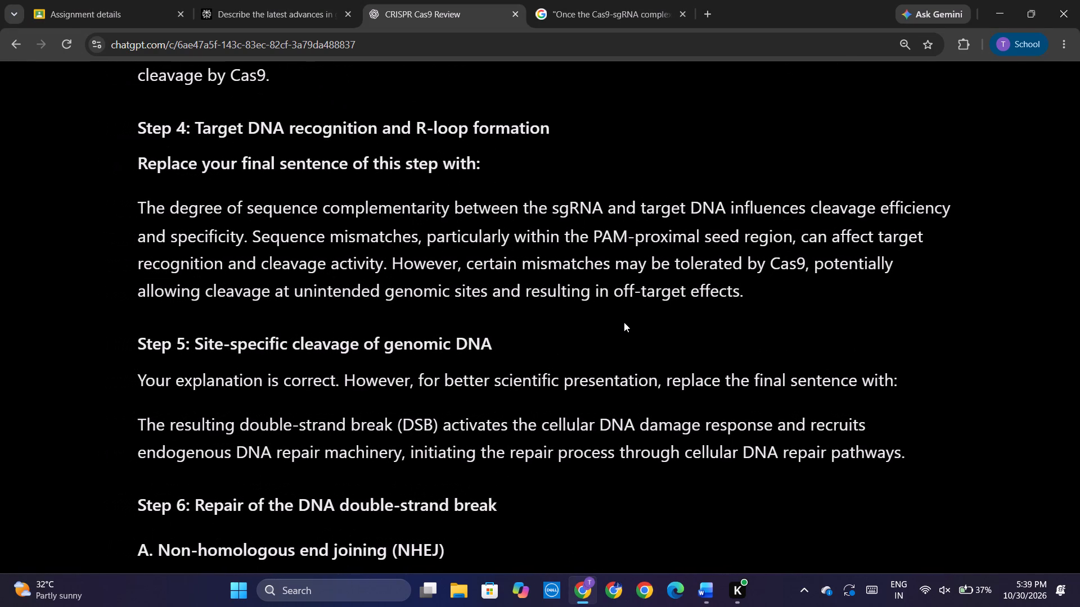
{"action": "scroll", "coordinate": [624, 322], "scroll_direction": "up", "scroll_amount": 1}
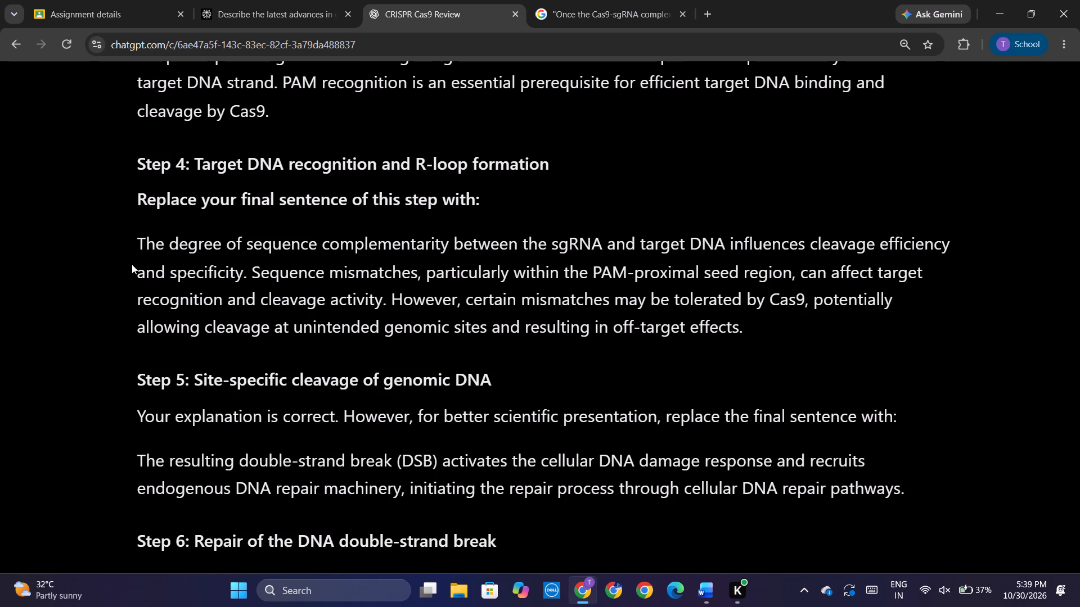
{"action": "left_click_drag", "start_coordinate": [140, 248], "coordinate": [737, 327]}
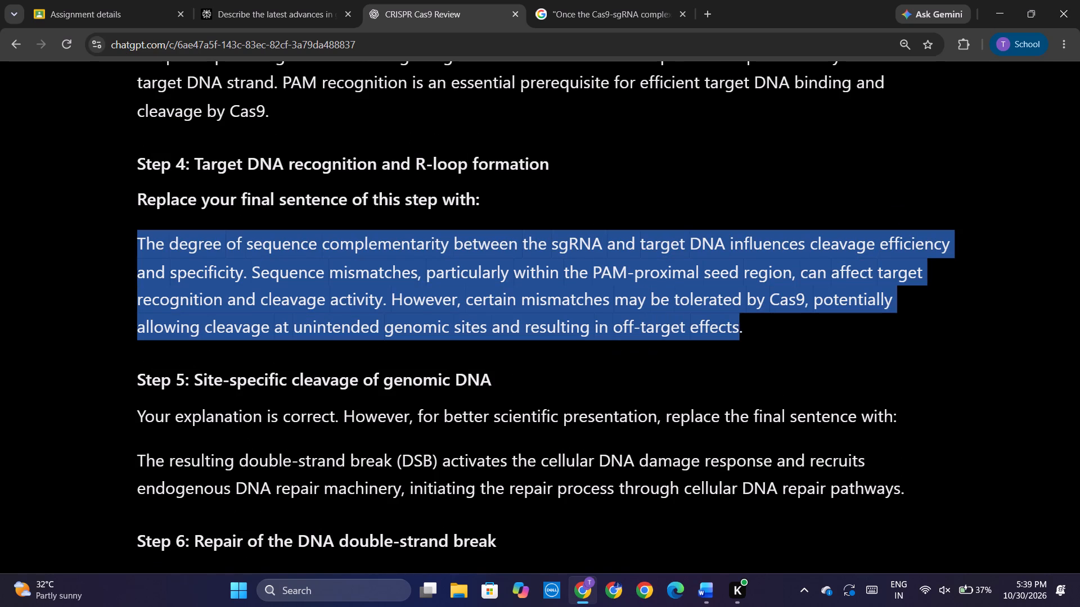
{"action": "left_click_drag", "start_coordinate": [737, 327], "coordinate": [741, 325]}
{"action": "key", "text": "ctrl+c"}
{"action": "left_click", "coordinate": [665, 310]}
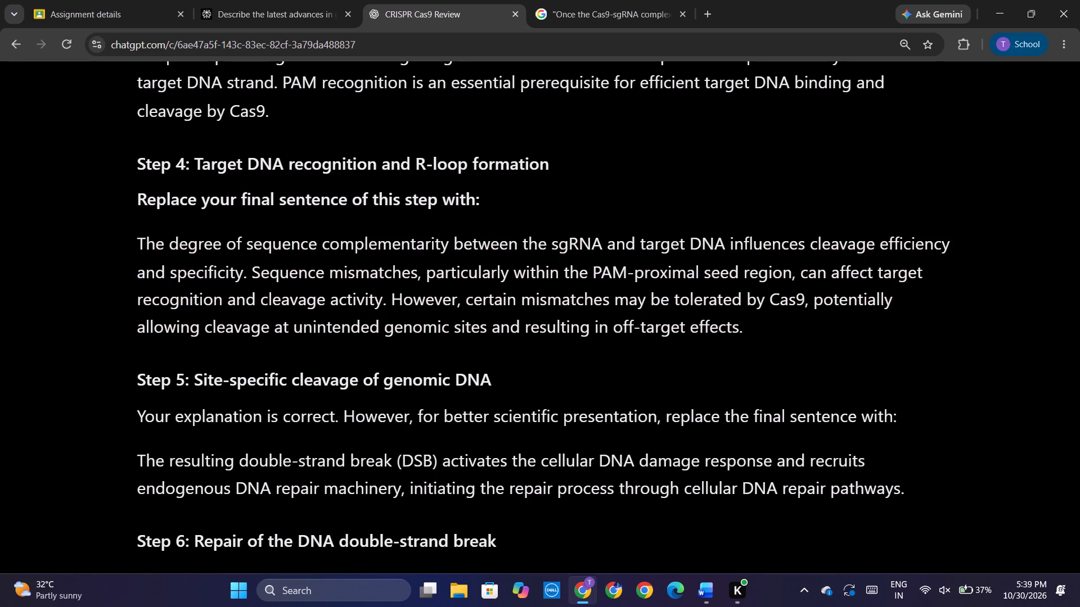
{"action": "key", "text": "alt+Tab"}
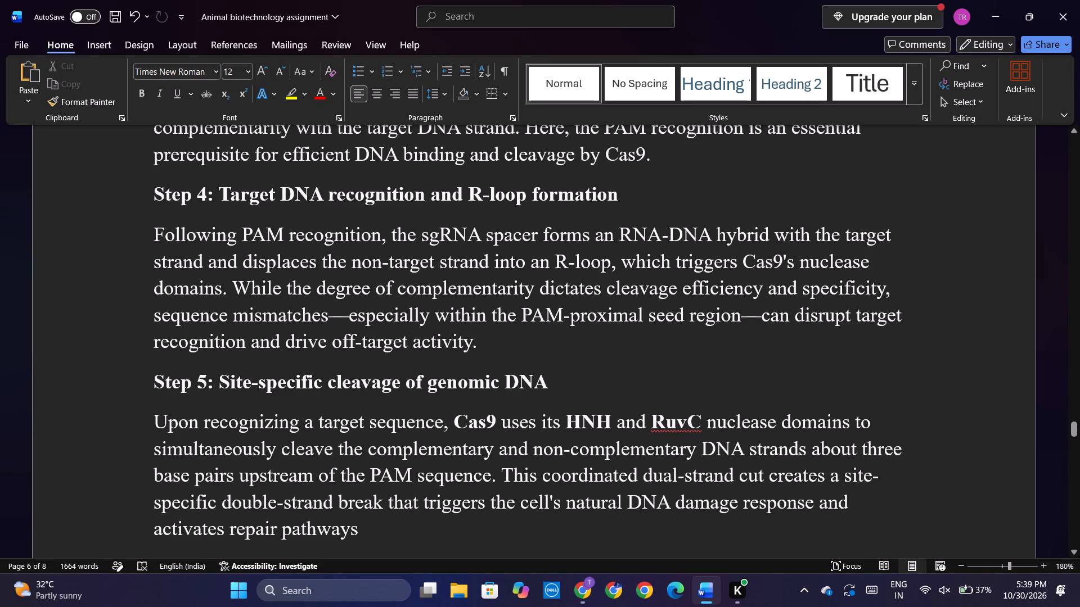
{"action": "left_click_drag", "start_coordinate": [238, 283], "coordinate": [502, 346]}
{"action": "key", "text": "ctrl+v"}
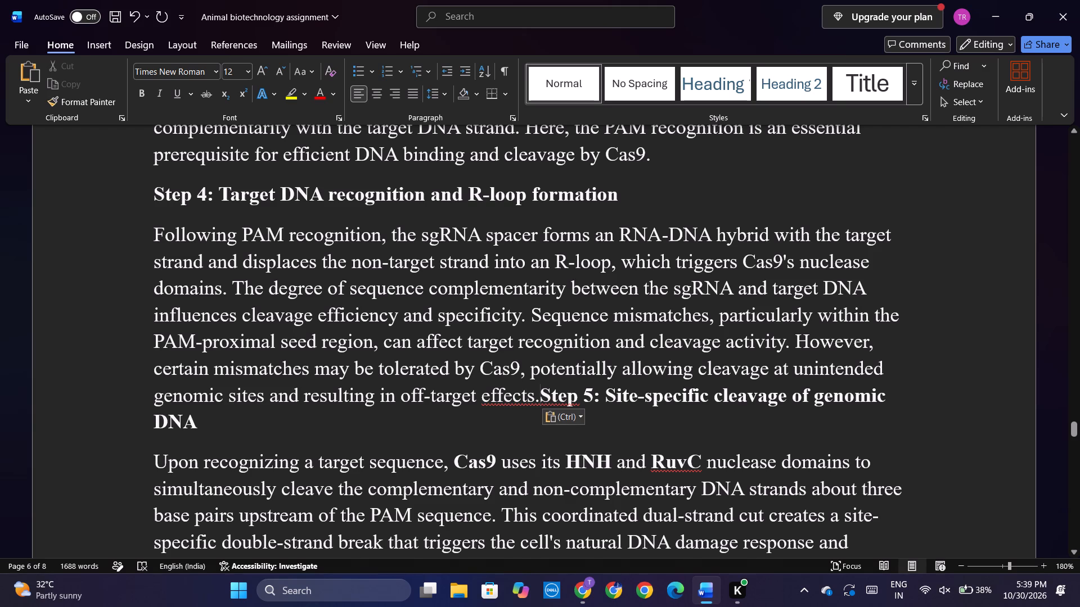
{"action": "key", "text": "Return"}
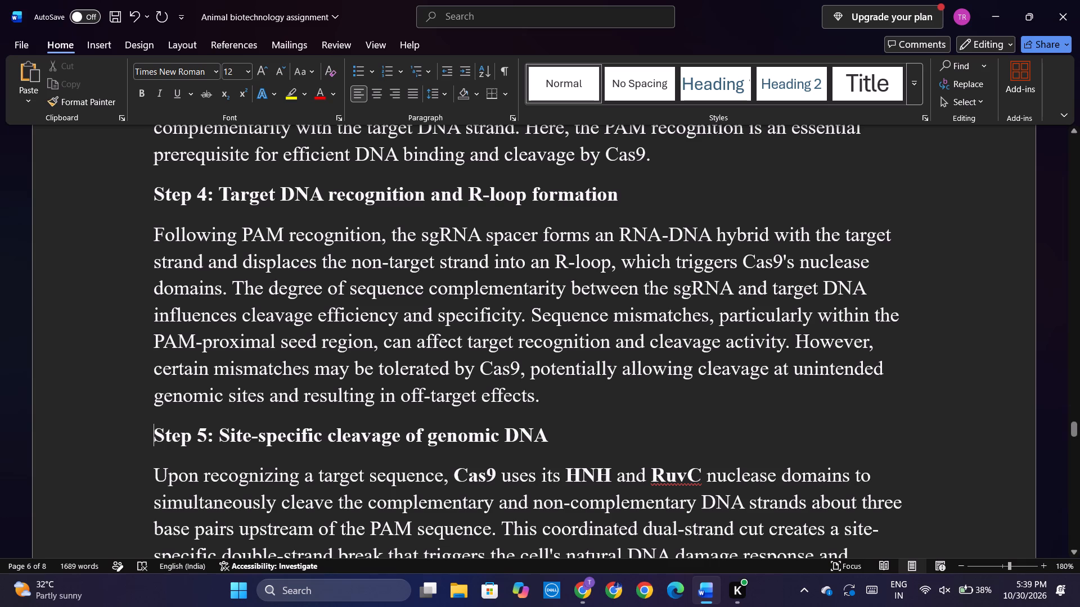
Delete the sentence beginning "However, certain mismatches may be tolerated by Cas9" from the end of Step 4.
{"action": "left_click_drag", "start_coordinate": [795, 338], "coordinate": [576, 423]}
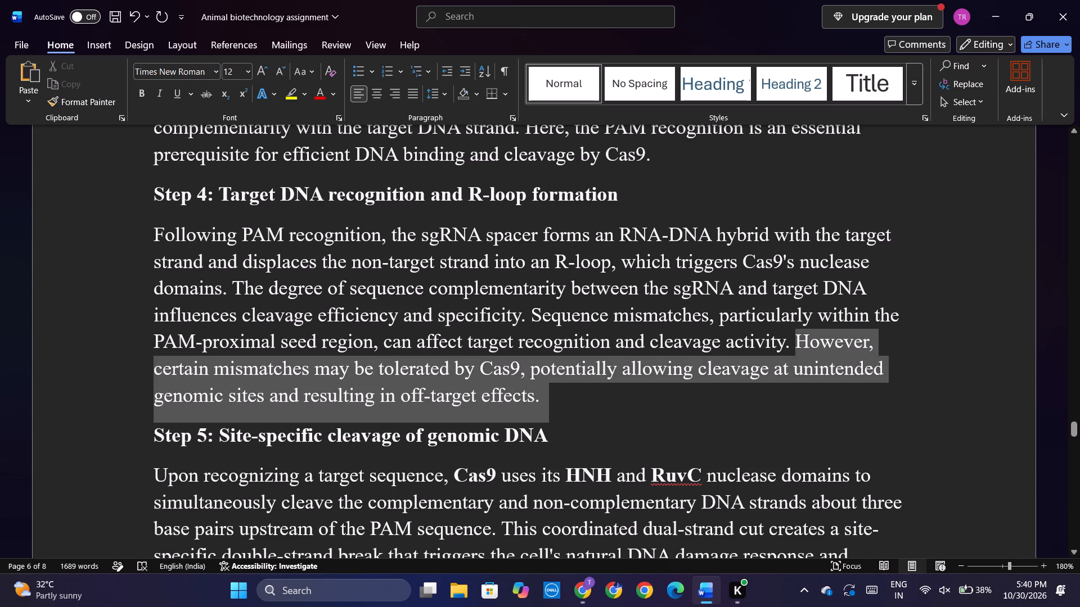
{"action": "left_click_drag", "start_coordinate": [576, 423], "coordinate": [568, 422]}
{"action": "key", "text": "BackSpace"}
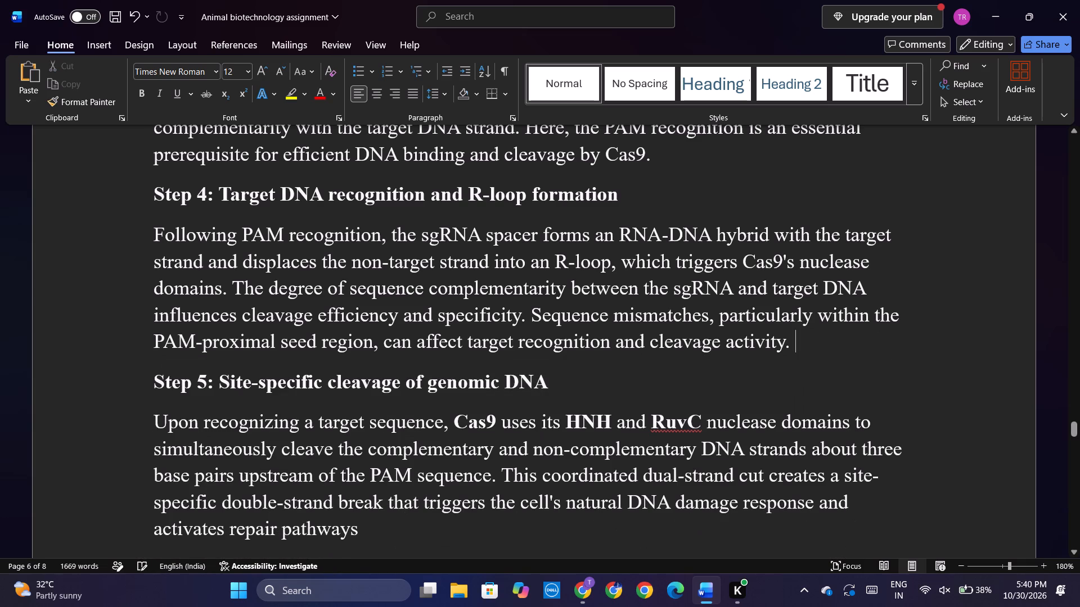
Replace Step 5's final sentence in Word with ChatGPT's "The resulting double-strand break (DSB) activates..." sentence, keeping the Step 6 heading on its own line.
{"action": "scroll", "coordinate": [568, 422], "scroll_direction": "down", "scroll_amount": 1}
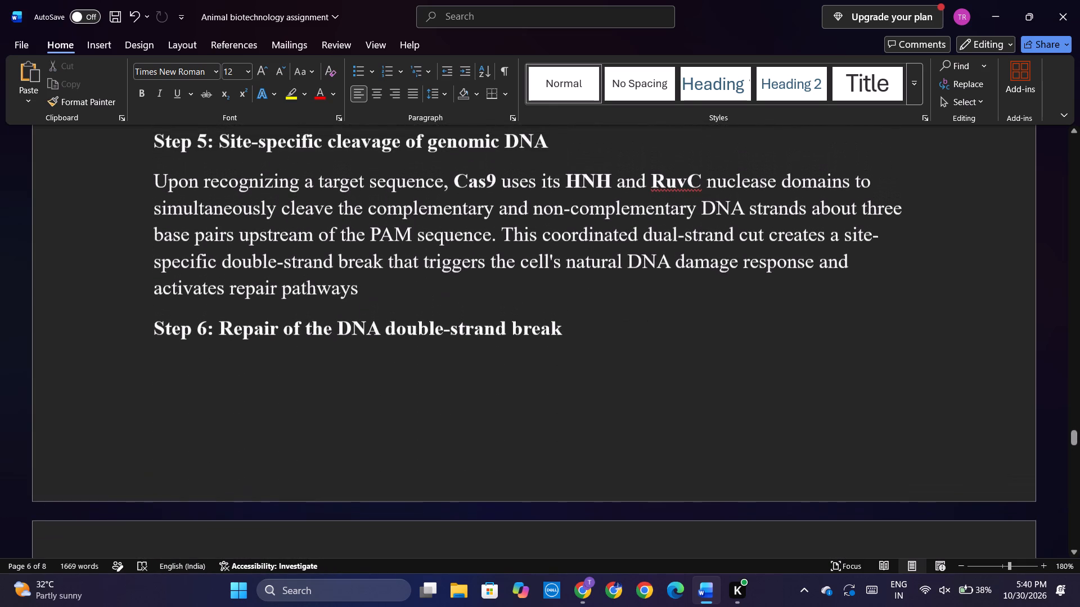
{"action": "scroll", "coordinate": [568, 422], "scroll_direction": "down", "scroll_amount": 1}
{"action": "key", "text": "alt+Tab"}
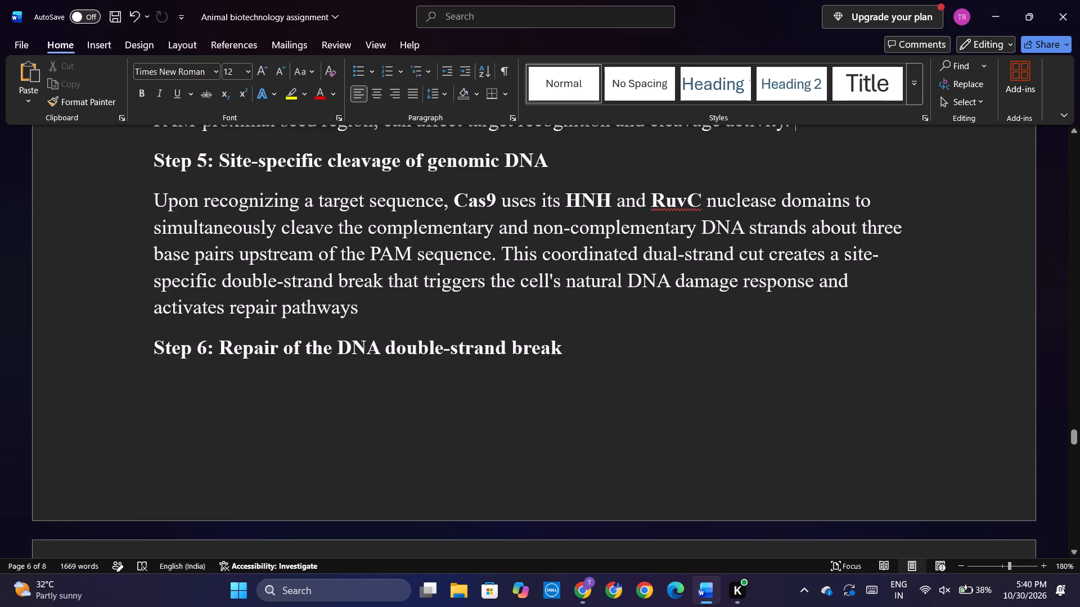
{"action": "scroll", "coordinate": [568, 422], "scroll_direction": "down", "scroll_amount": 3}
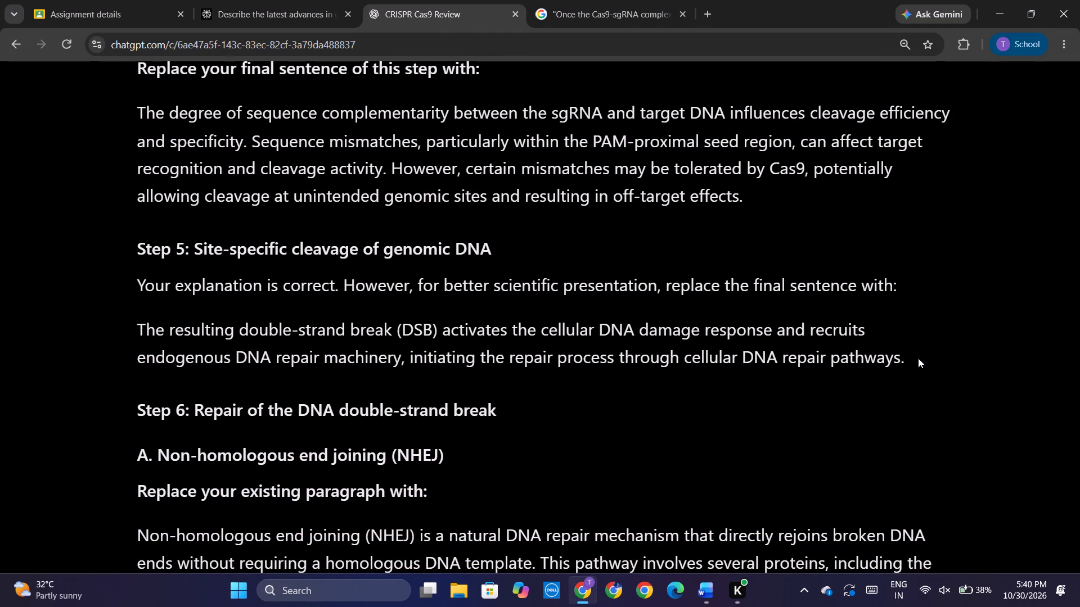
{"action": "left_click_drag", "start_coordinate": [918, 358], "coordinate": [121, 322]}
{"action": "key", "text": "ctrl+c"}
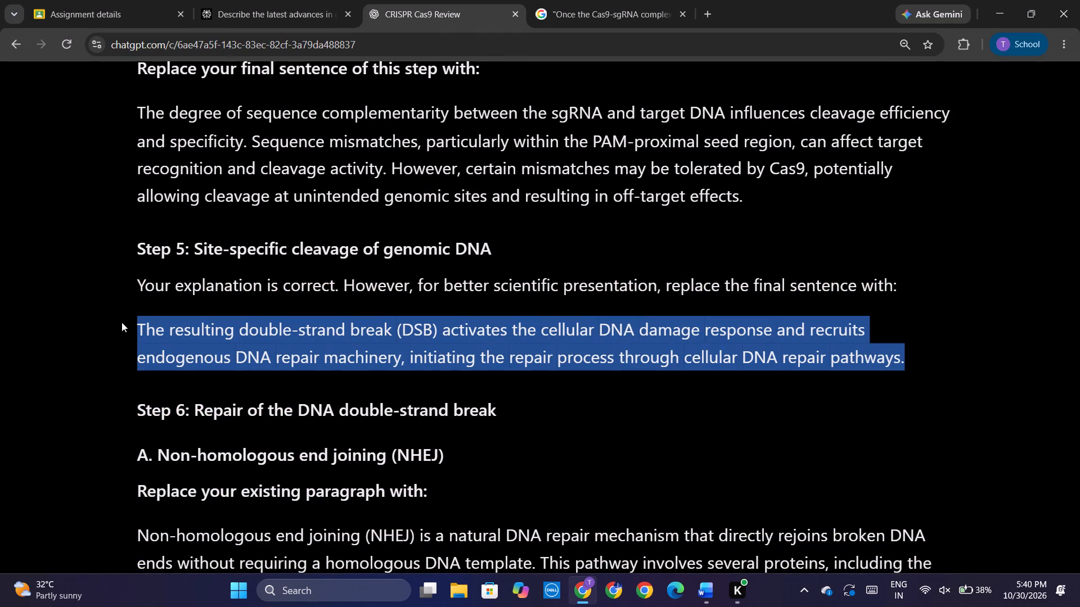
{"action": "key", "text": "alt+Tab"}
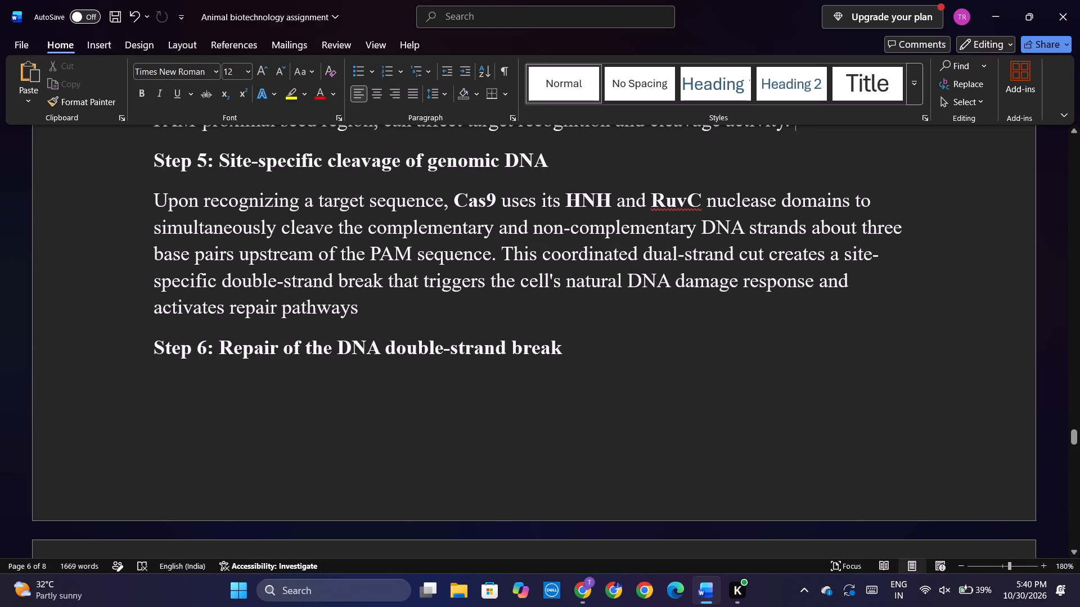
{"action": "left_click_drag", "start_coordinate": [507, 257], "coordinate": [424, 311]}
{"action": "key", "text": "ctrl+v"}
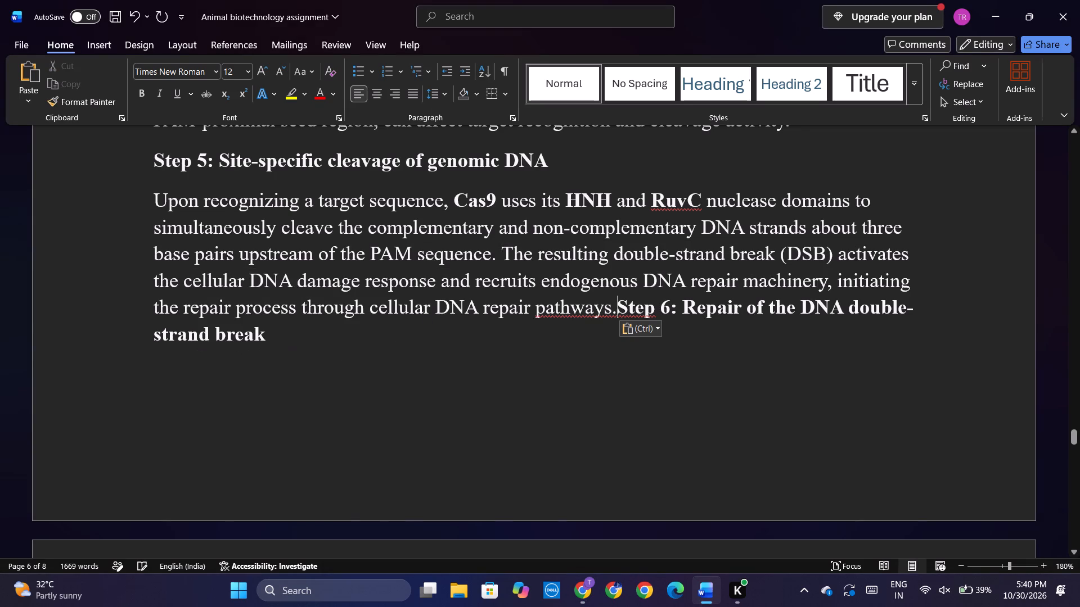
{"action": "key", "text": "Return"}
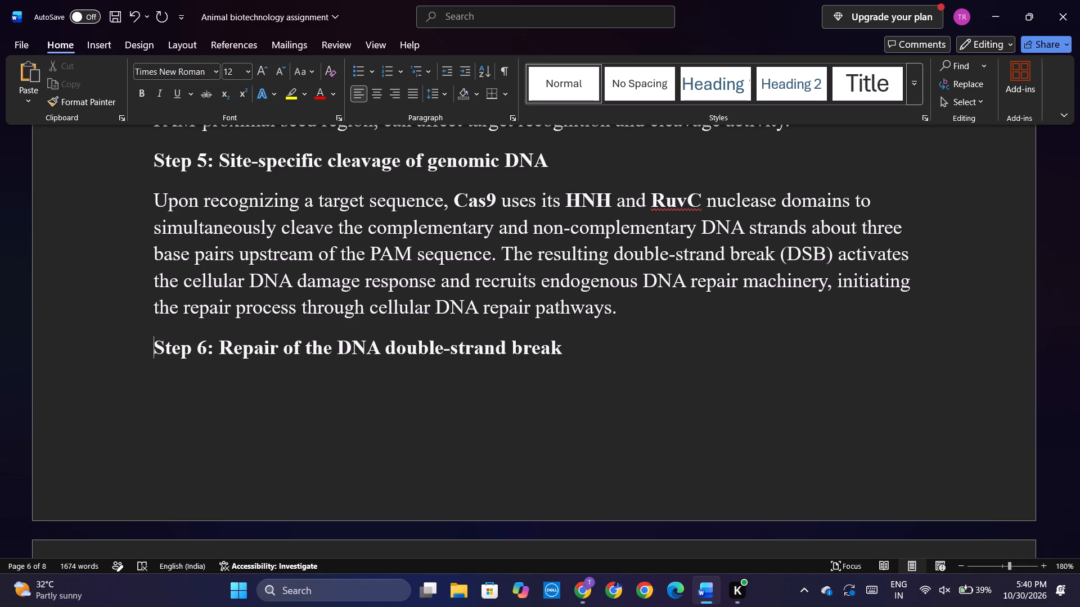
Change "break (DSB)" to "break" in the last sentence of Step 5.
{"action": "left_click_drag", "start_coordinate": [839, 257], "coordinate": [771, 253]}
{"action": "key", "text": "BackSpace"}
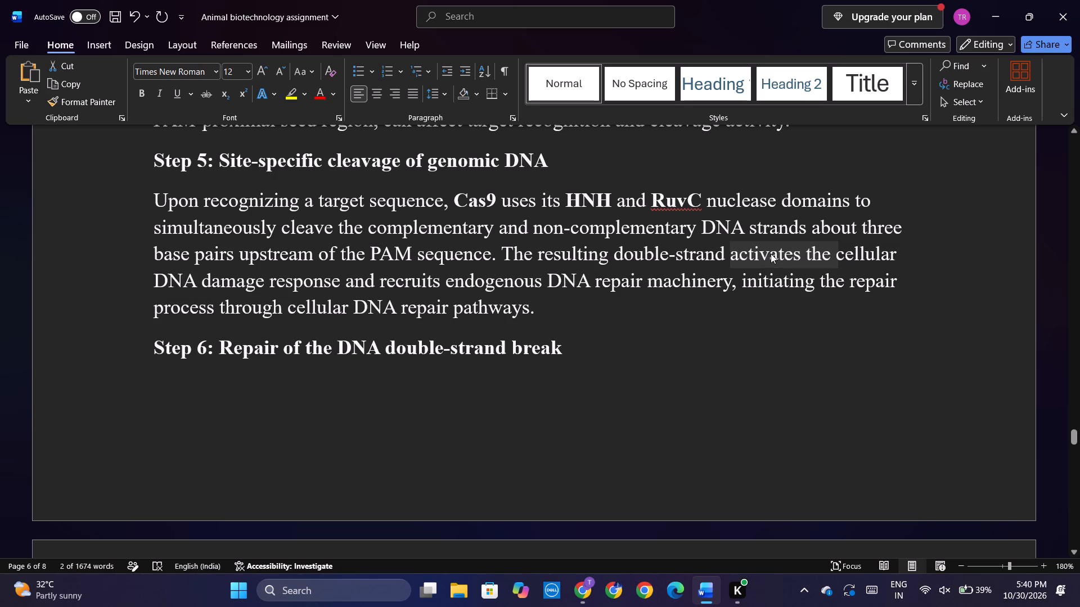
{"action": "type", "text": "rb"}
{"action": "key", "text": "BackSpace"}
{"action": "key", "text": "BackSpace"}
{"action": "type", "text": "break"}
{"action": "key", "text": "space"}
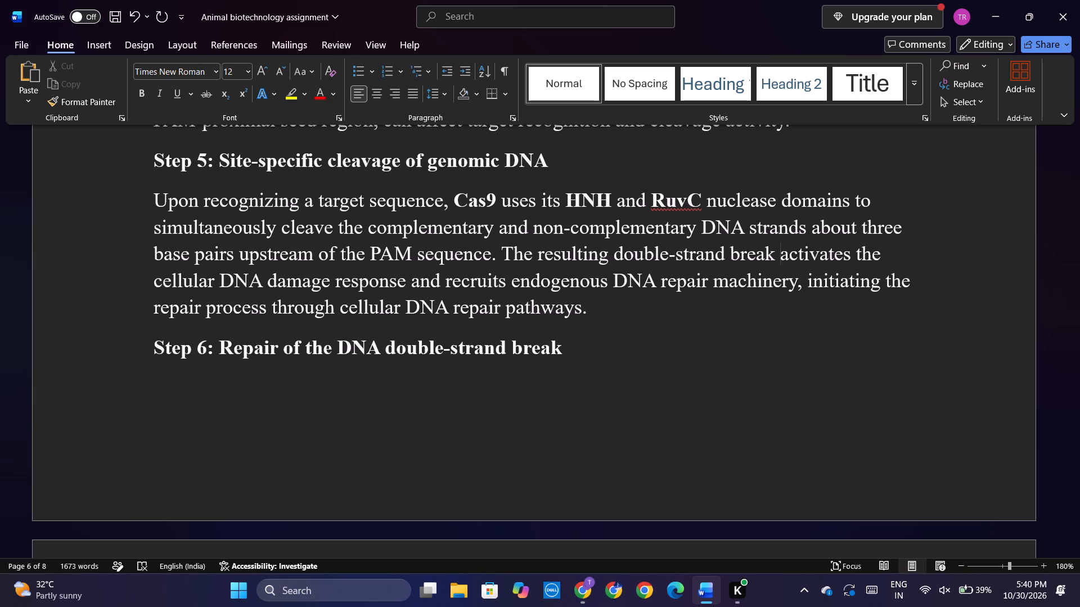
Find the Step 6 part A suggestion in the ChatGPT response and copy its full replacement paragraph on non-homologous end joining (NHEJ).
{"action": "scroll", "coordinate": [771, 253], "scroll_direction": "down", "scroll_amount": 1}
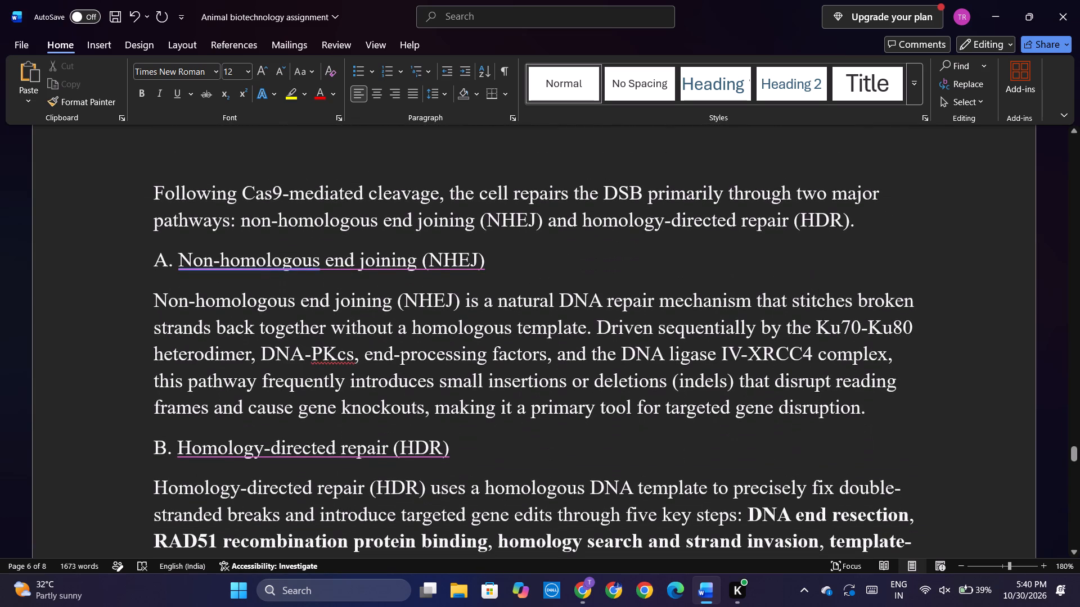
{"action": "key", "text": "alt+Tab"}
{"action": "scroll", "coordinate": [771, 253], "scroll_direction": "down", "scroll_amount": 2}
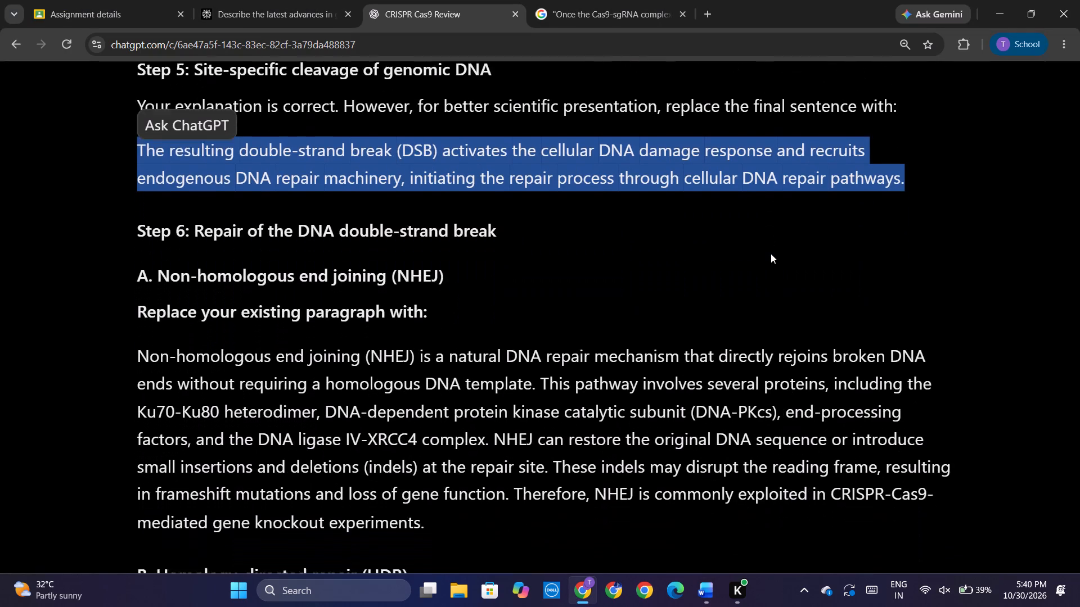
{"action": "scroll", "coordinate": [771, 253], "scroll_direction": "down", "scroll_amount": 2}
{"action": "left_click", "coordinate": [771, 253]}
{"action": "key", "text": "alt+Tab"}
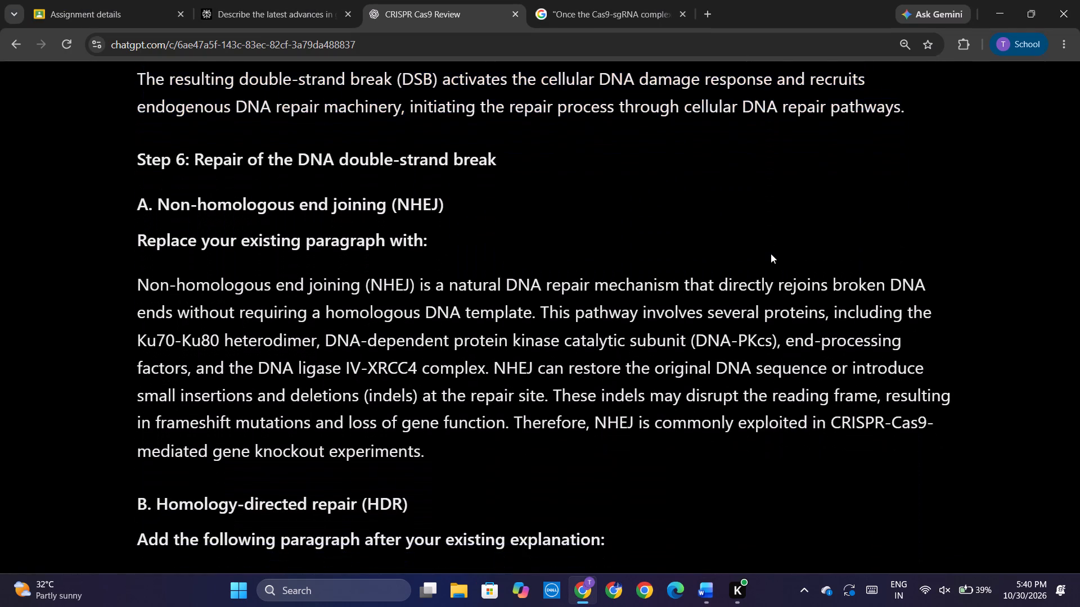
{"action": "key", "text": "alt+Tab"}
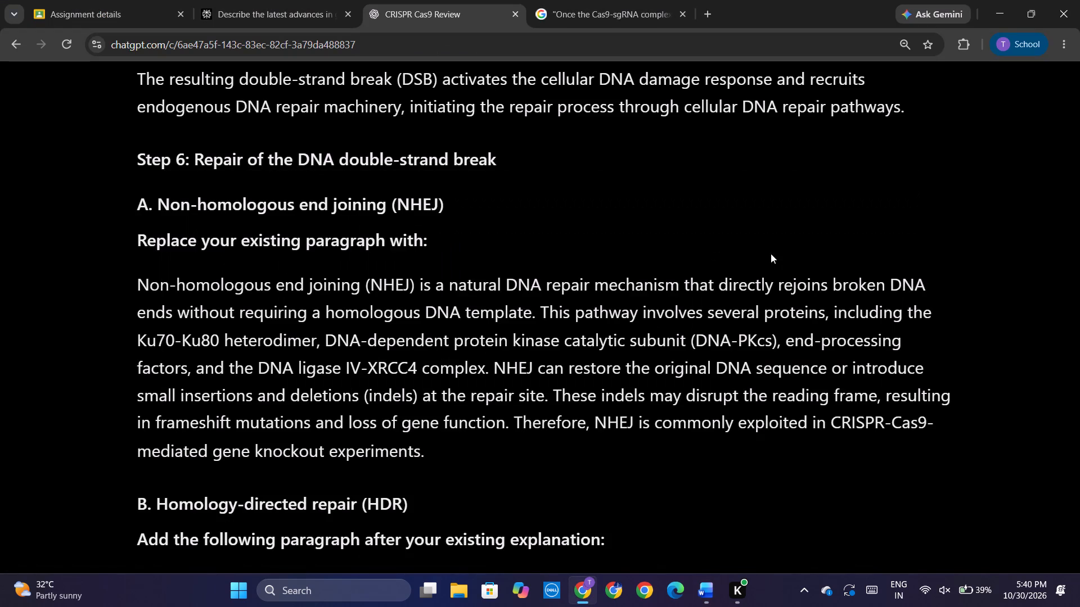
{"action": "scroll", "coordinate": [771, 253], "scroll_direction": "down", "scroll_amount": 1}
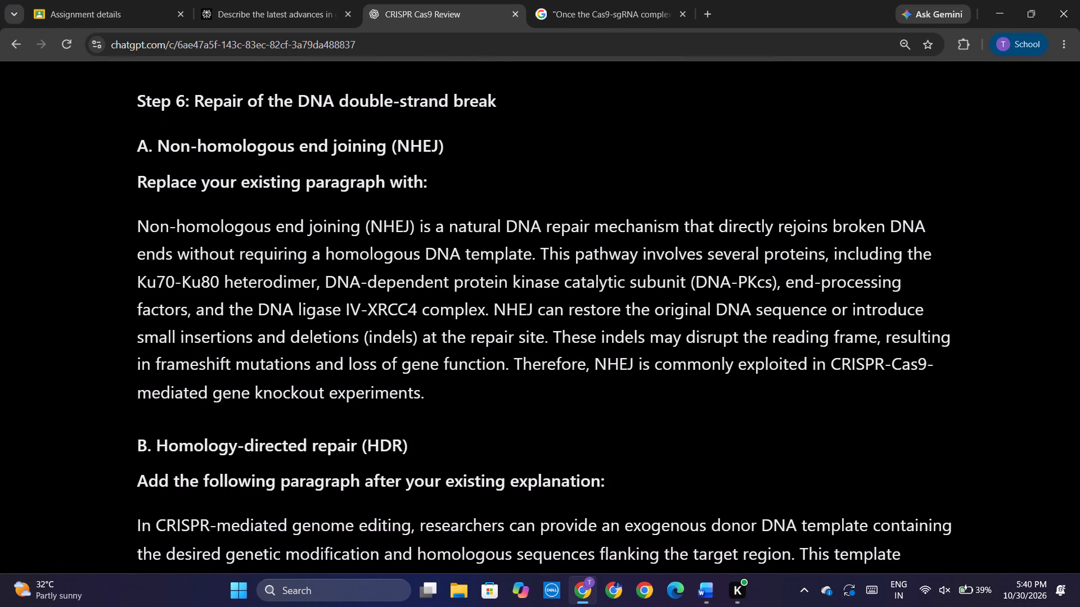
{"action": "left_click_drag", "start_coordinate": [433, 398], "coordinate": [125, 212]}
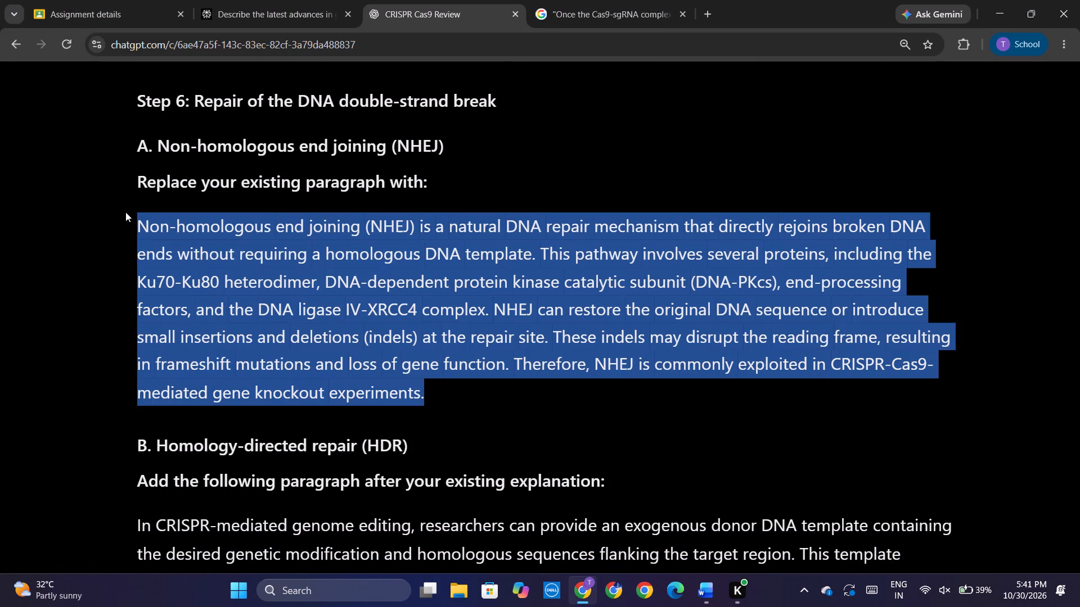
{"action": "left_click_drag", "start_coordinate": [125, 212], "coordinate": [122, 213]}
{"action": "key", "text": "ctrl+c"}
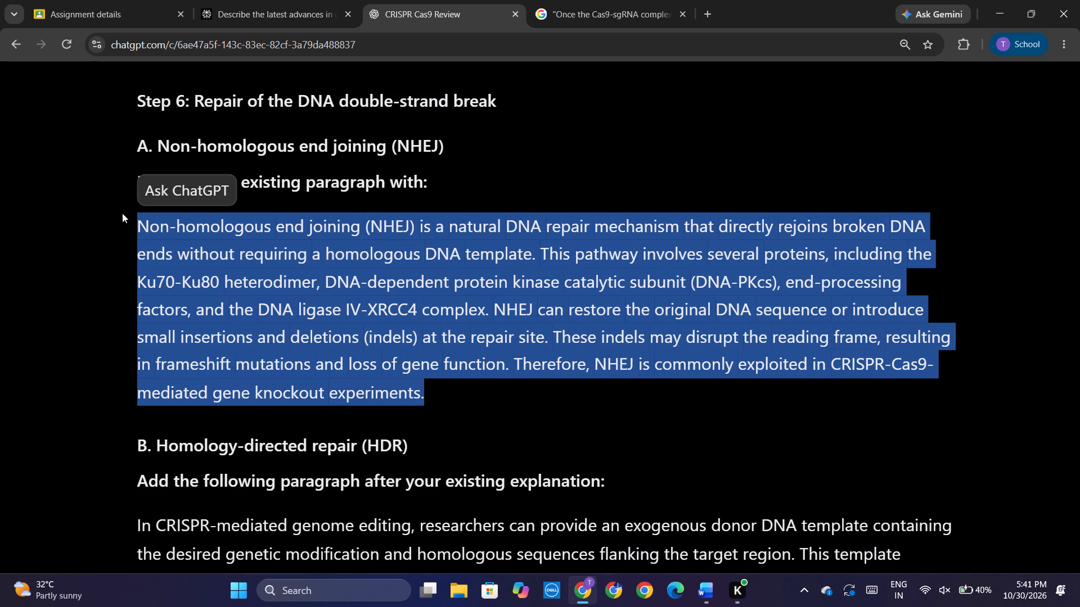
In the Word document's NHEJ paragraph, remove the comma after "end-processing factors".
{"action": "key", "text": "alt+Tab"}
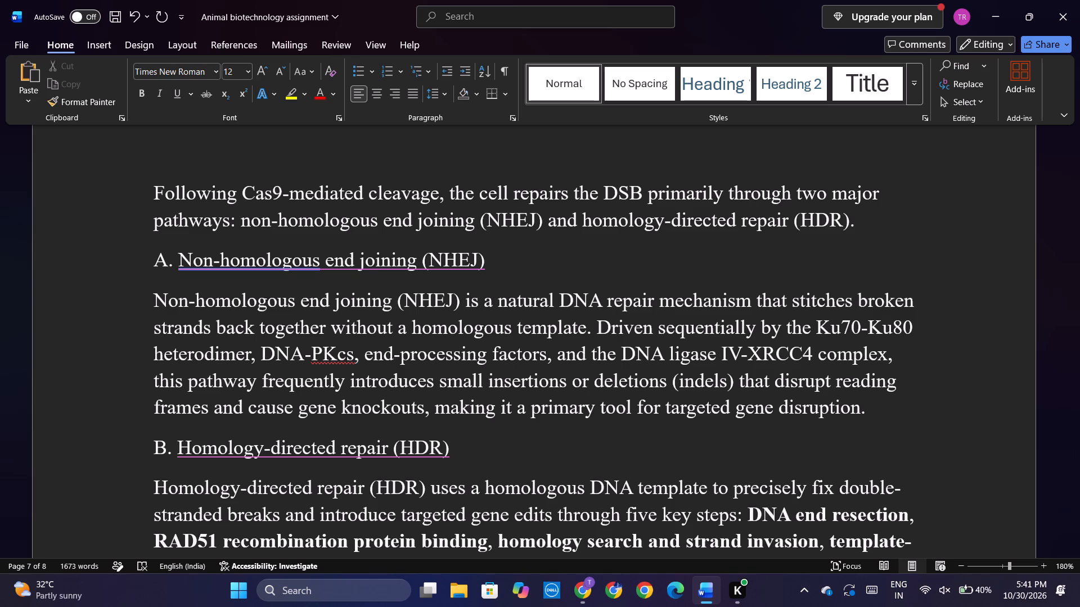
{"action": "left_click", "coordinate": [550, 353]}
{"action": "key", "text": "BackSpace"}
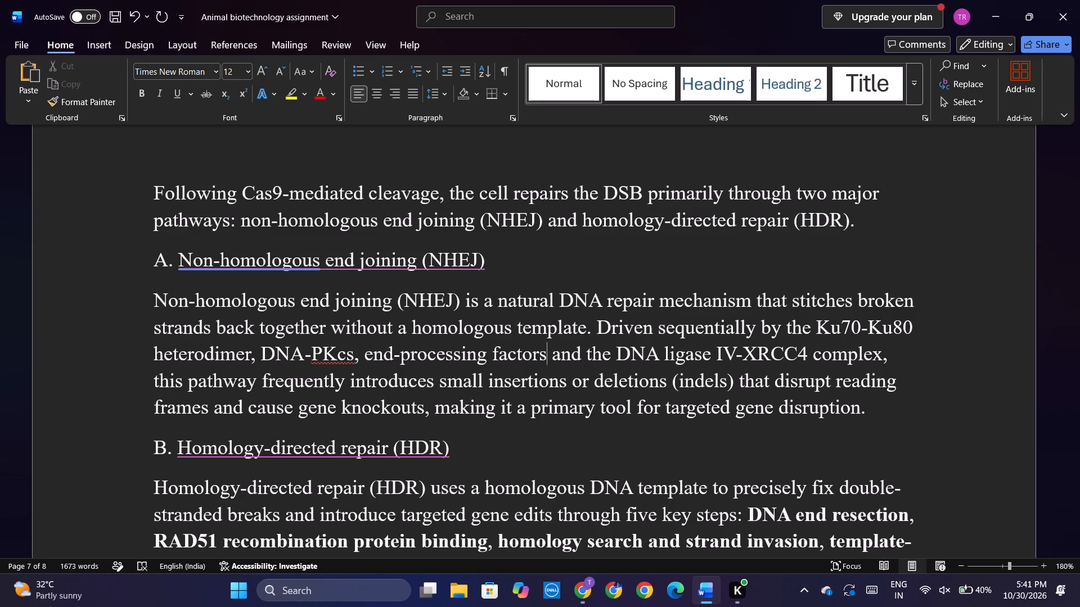
After checking ChatGPT's wording, replace "Driven sequentially by" in Word's NHEJ paragraph with "The pathway is driven sequentially".
{"action": "key", "text": "alt+Tab"}
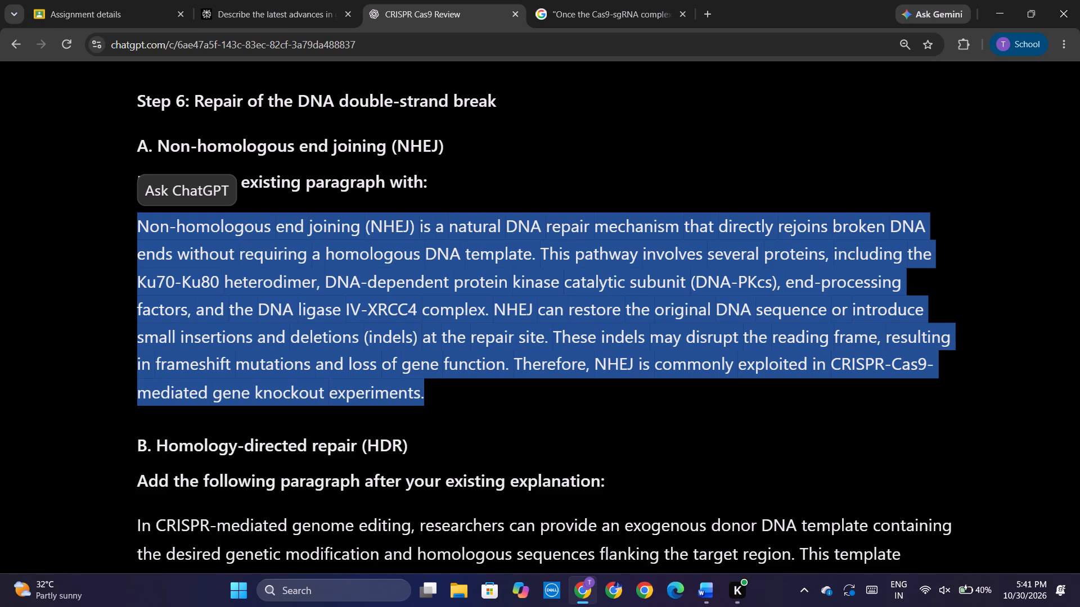
{"action": "key", "text": "alt+Tab"}
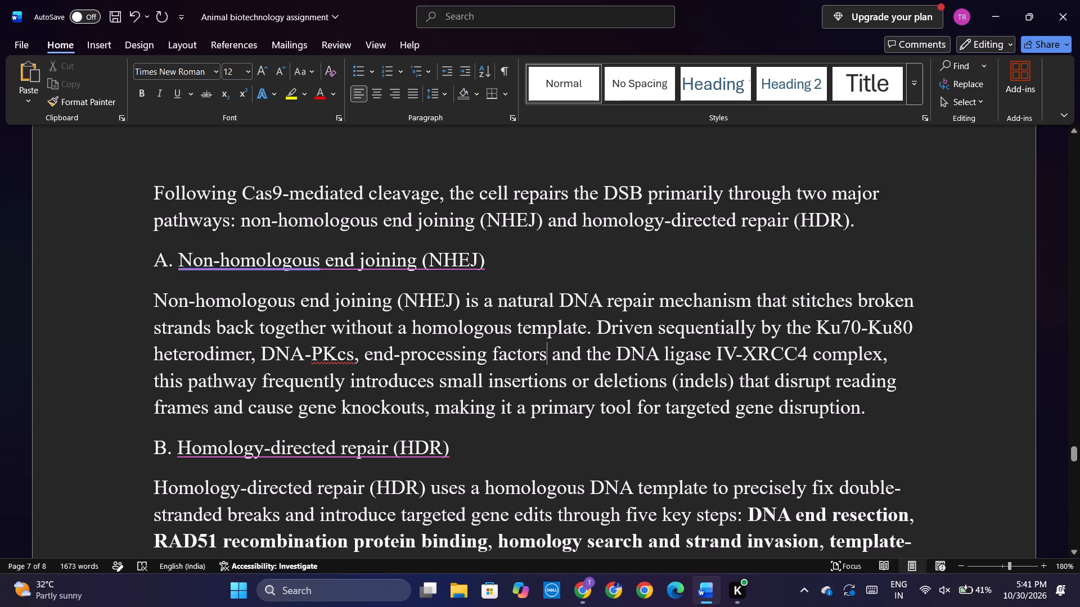
{"action": "key", "text": "alt+Tab"}
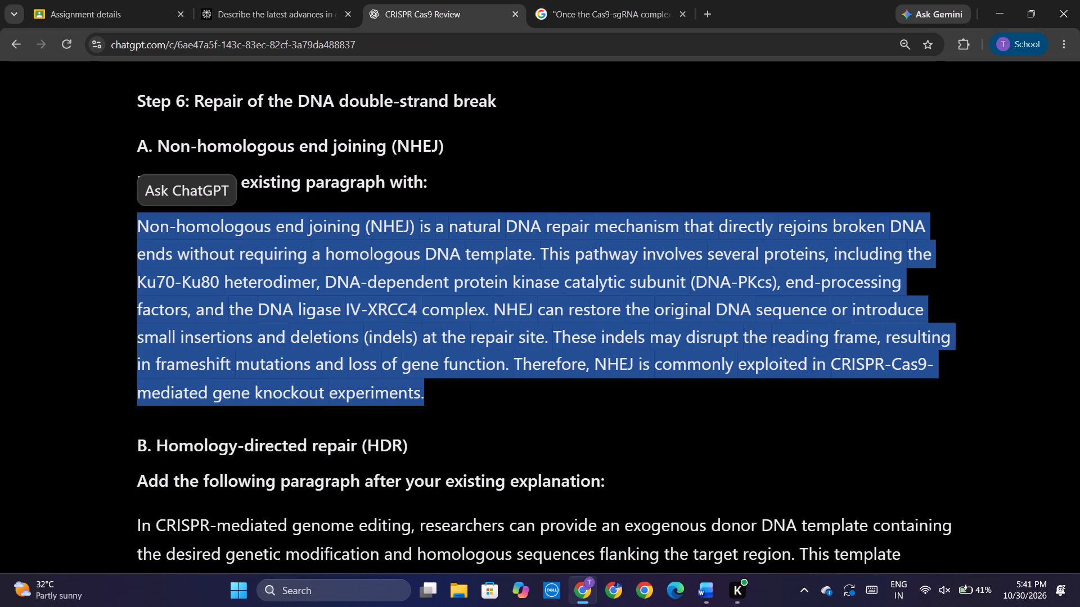
{"action": "key", "text": "alt+Tab"}
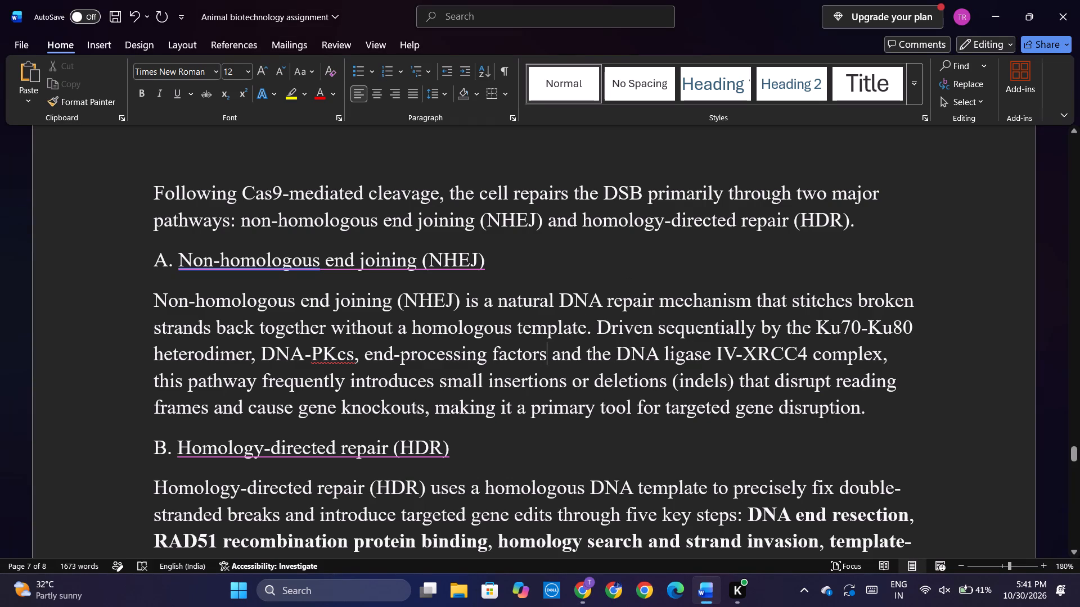
{"action": "left_click_drag", "start_coordinate": [602, 330], "coordinate": [726, 331]}
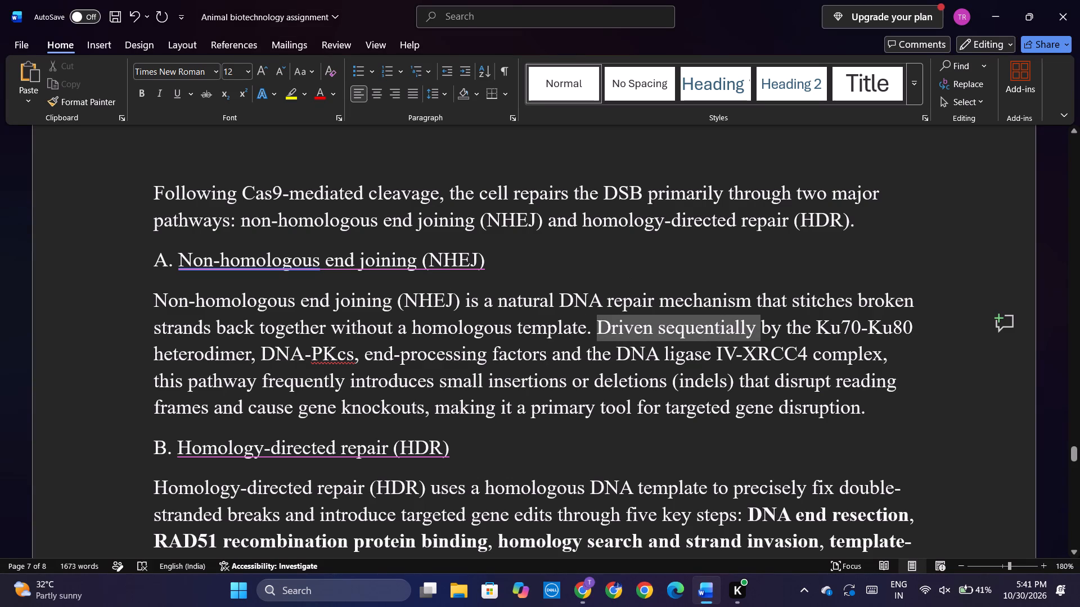
{"action": "left_click_drag", "start_coordinate": [726, 331], "coordinate": [775, 321]}
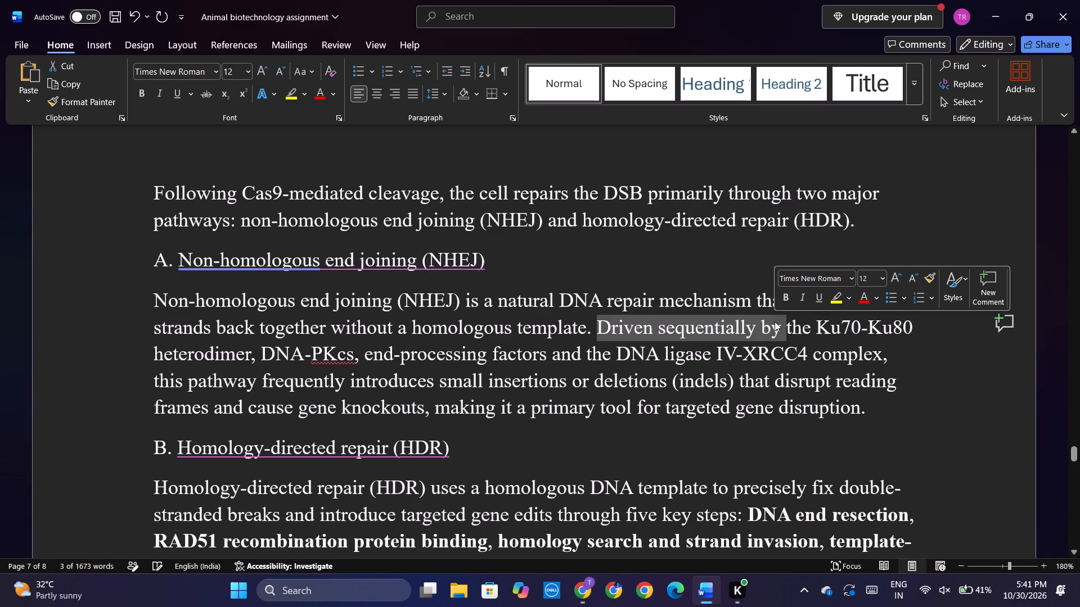
{"action": "type", "text": "th"}
{"action": "key", "text": "space"}
{"action": "key", "text": "BackSpace"}
{"action": "type", "text": "e pathway is driven s"}
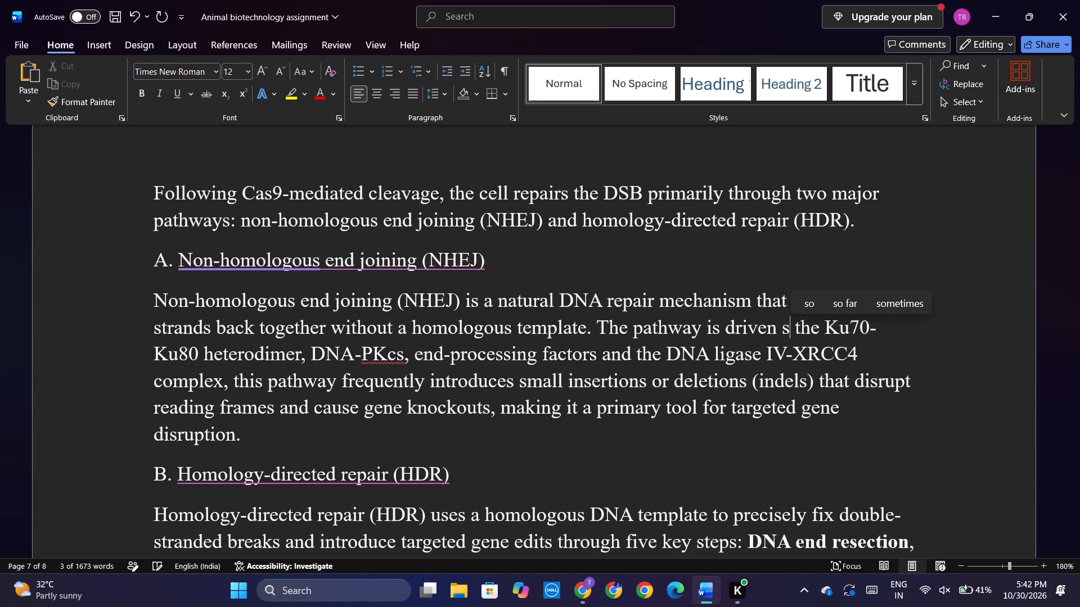
{"action": "type", "text": "eq"}
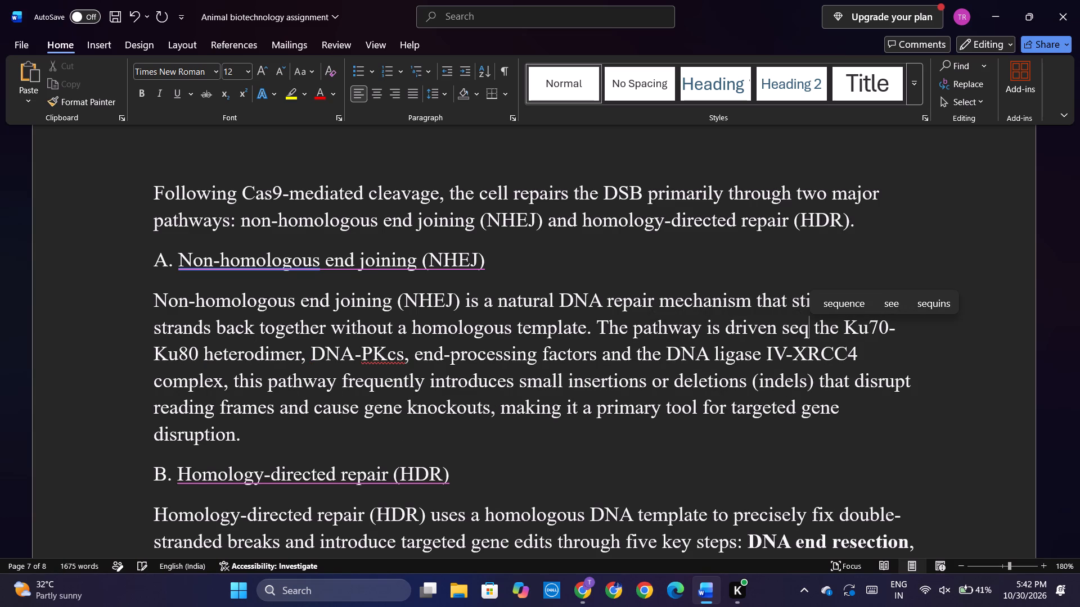
{"action": "type", "text": "uent"}
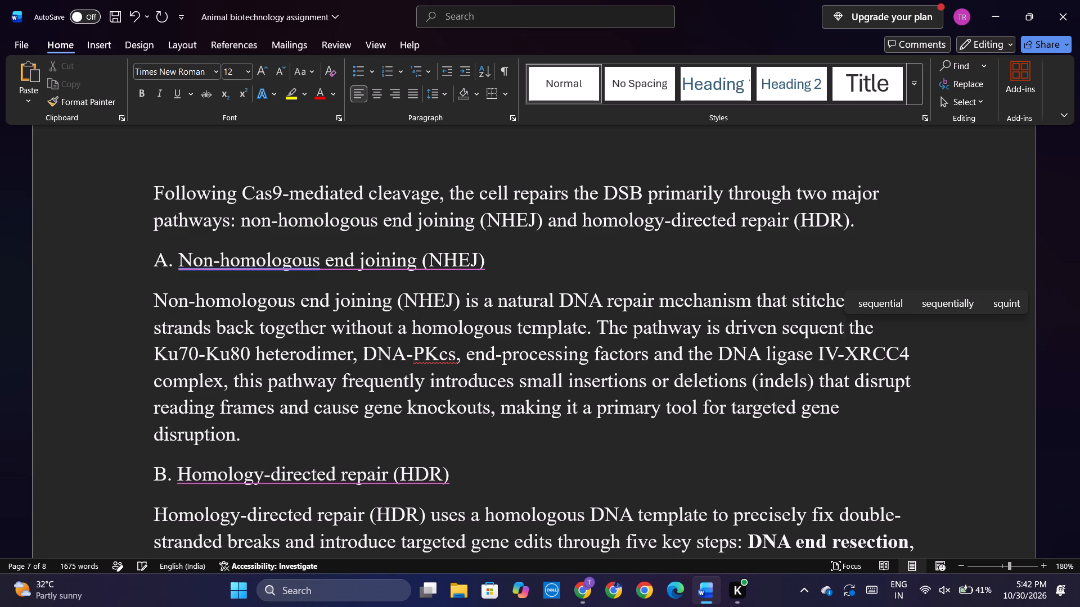
{"action": "key", "text": "Up"}
{"action": "key", "text": "Right"}
{"action": "key", "text": "Return"}
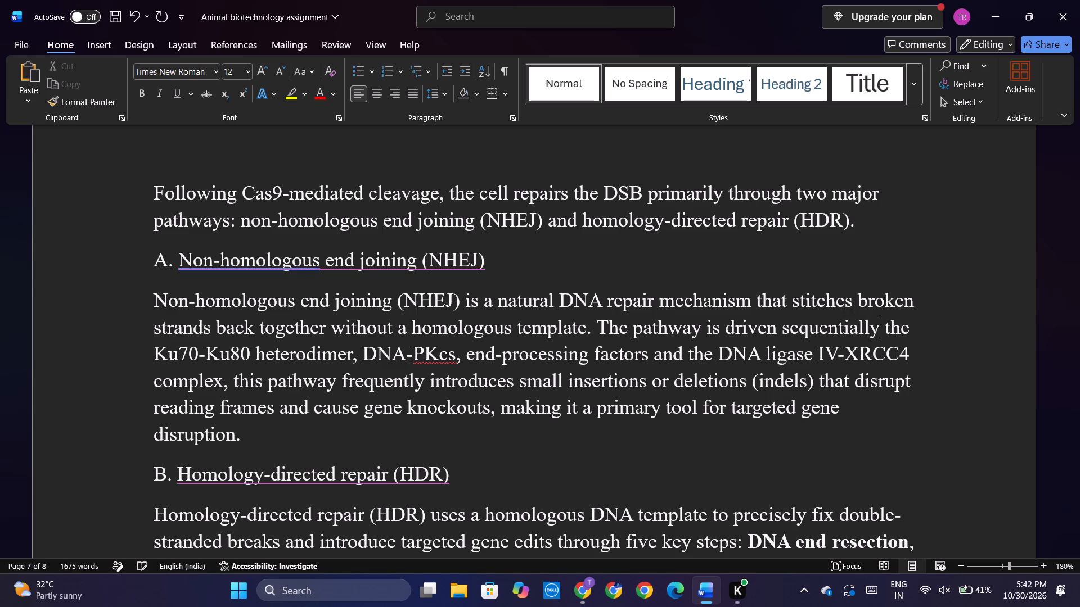
Add "by the proteins" before "Ku70-Ku80 heterodimer", removing the leftover "the".
{"action": "type", "text": "by the protie"}
{"action": "key", "text": "BackSpace"}
{"action": "key", "text": "BackSpace"}
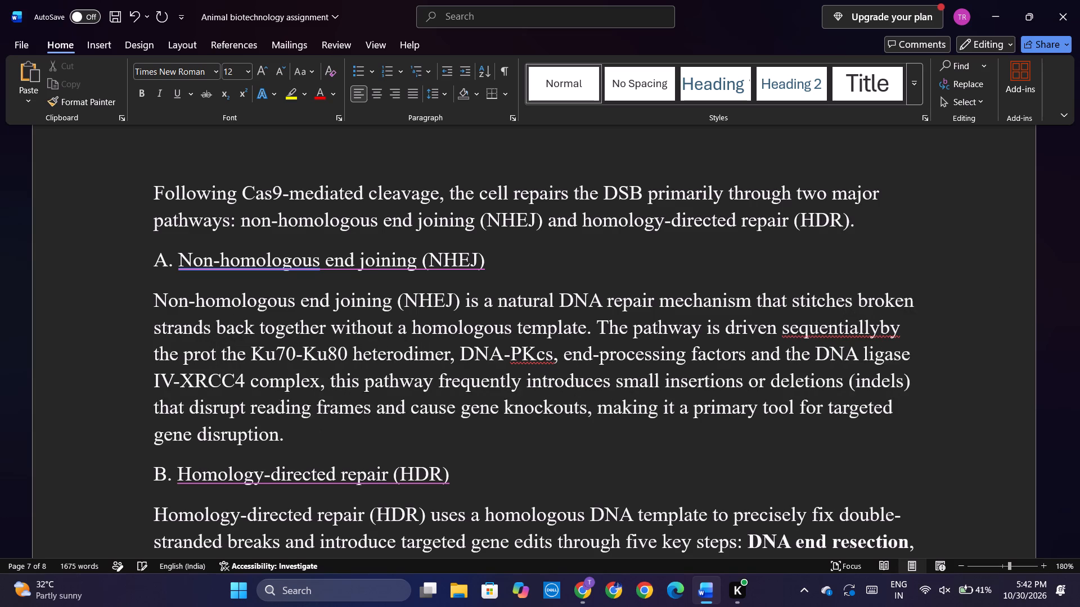
{"action": "type", "text": "eins"}
{"action": "key", "text": "Delete"}
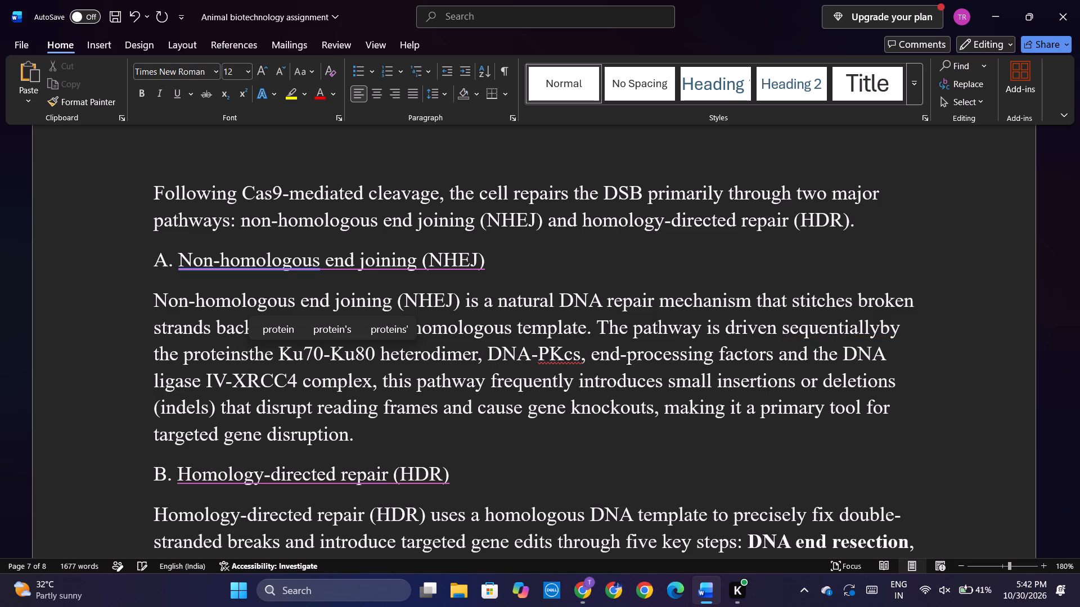
{"action": "key", "text": "Delete"}
{"action": "key", "text": "Delete"}
{"action": "key", "text": "Delete"}
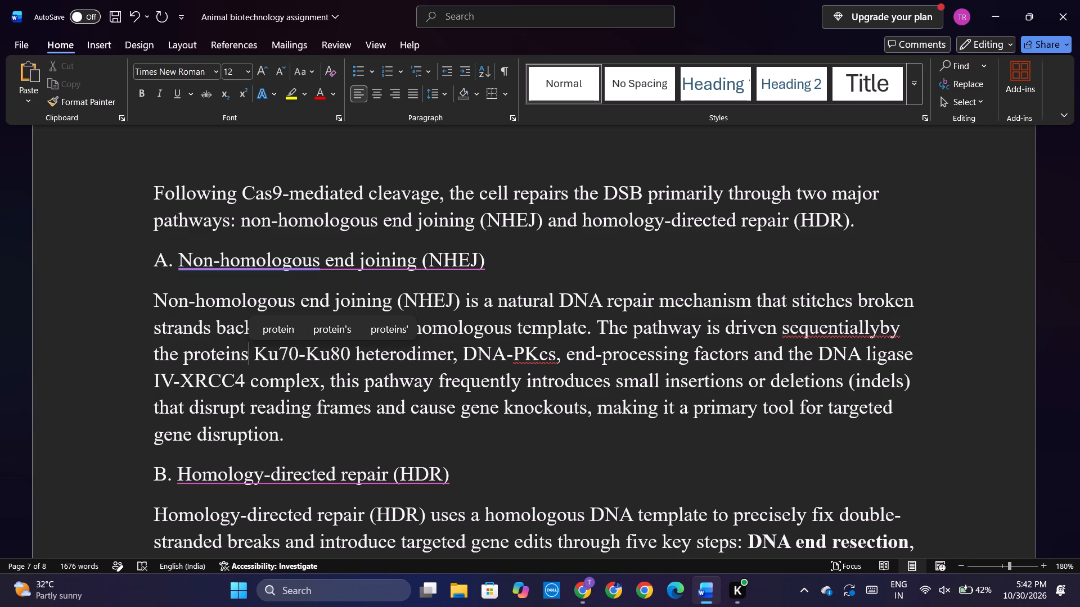
Clear the text selection in ChatGPT, then insert the missing space between "sequentially" and "by" in Word's NHEJ paragraph.
{"action": "key", "text": "alt+Tab"}
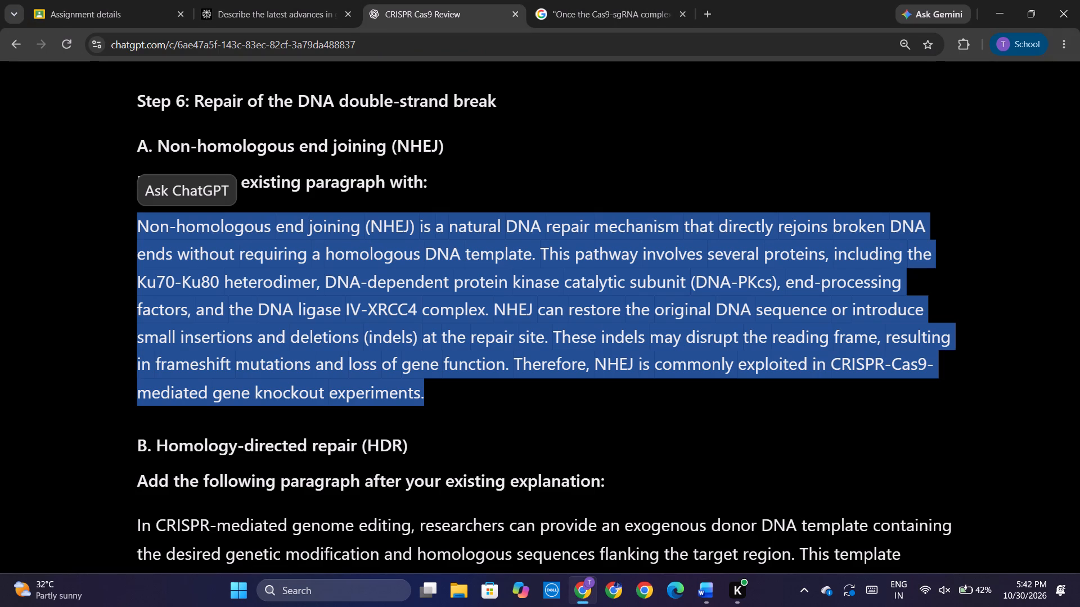
{"action": "left_click", "coordinate": [581, 311]}
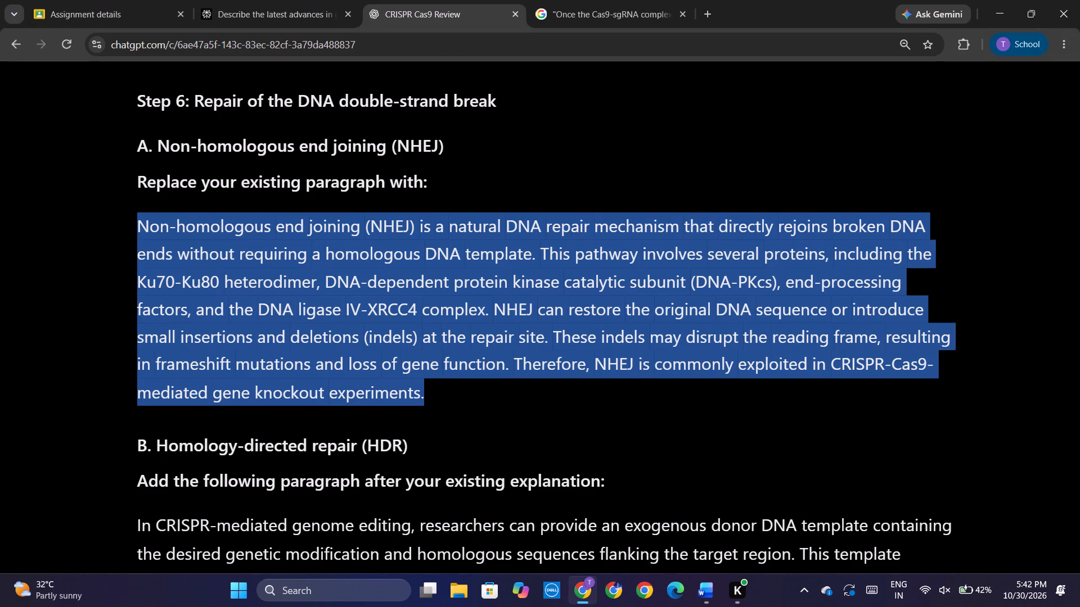
{"action": "key", "text": "alt+Tab"}
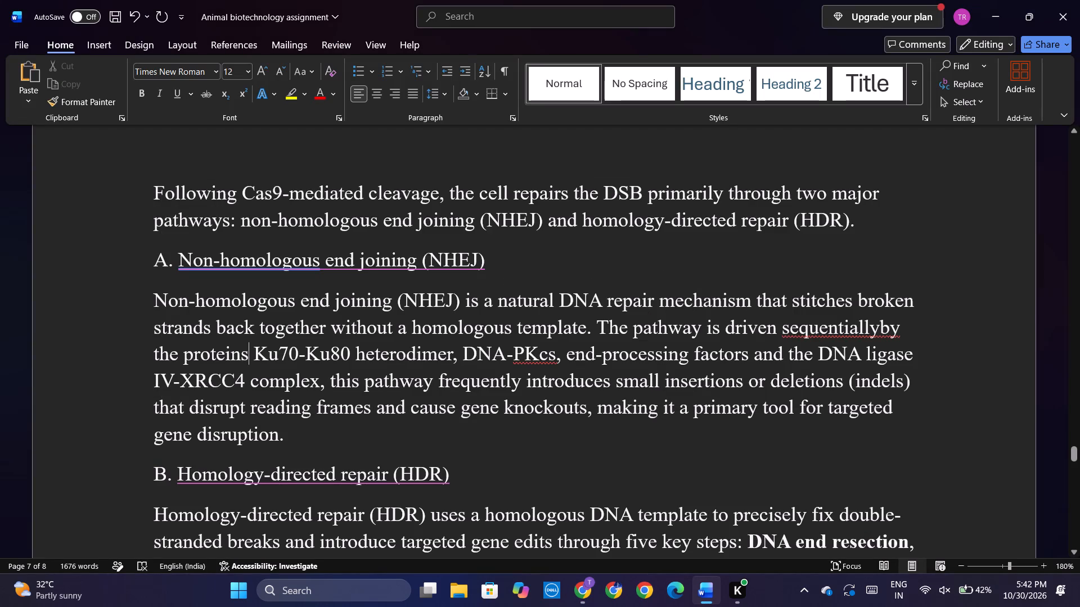
{"action": "scroll", "coordinate": [581, 311], "scroll_direction": "down", "scroll_amount": 1}
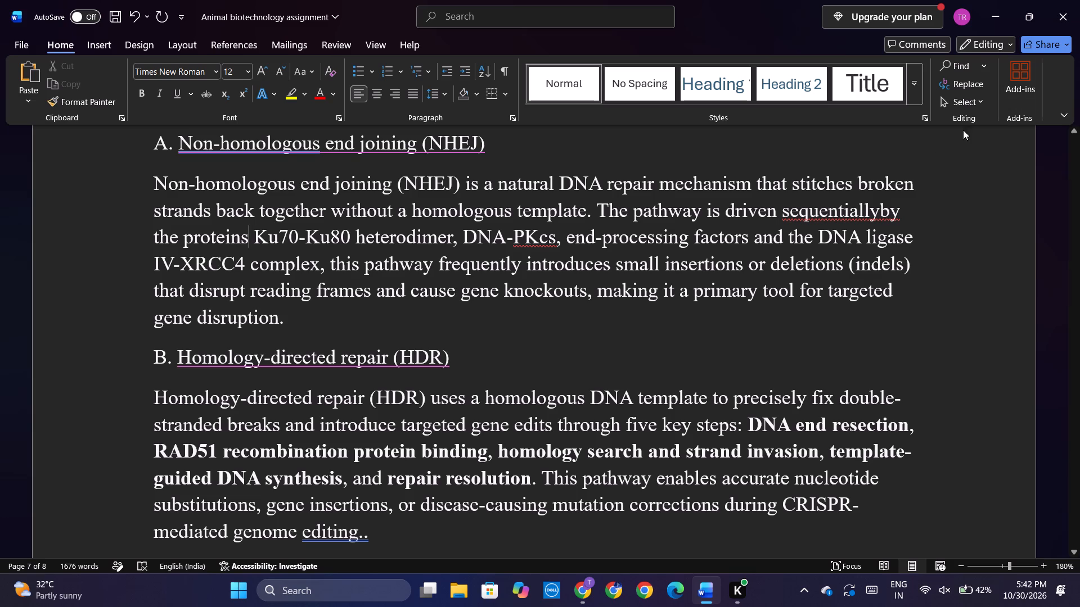
{"action": "left_click", "coordinate": [877, 211]}
{"action": "key", "text": "space"}
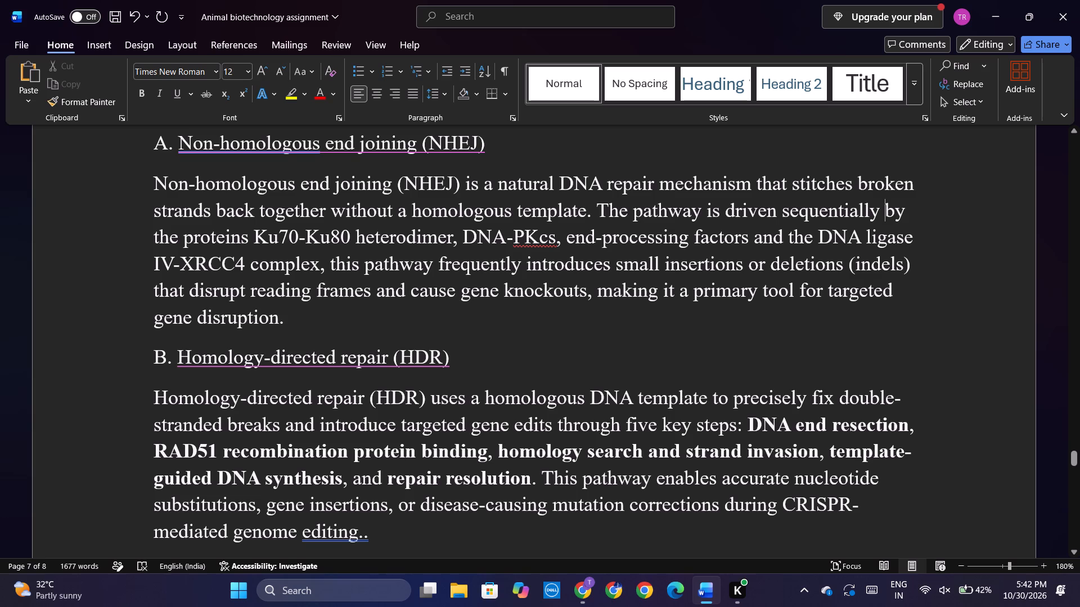
Replace ", this pathway frequently" after "IV-XRCC4 complex" with ". It often" so a new sentence starts there.
{"action": "left_click_drag", "start_coordinate": [523, 266], "coordinate": [337, 255]}
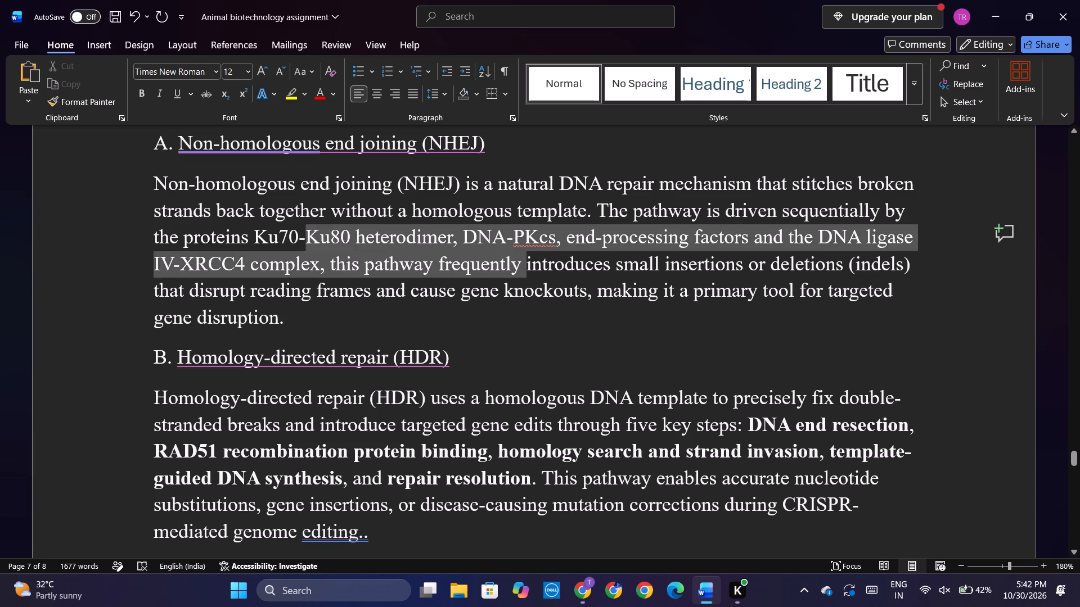
{"action": "left_click_drag", "start_coordinate": [337, 255], "coordinate": [328, 264]}
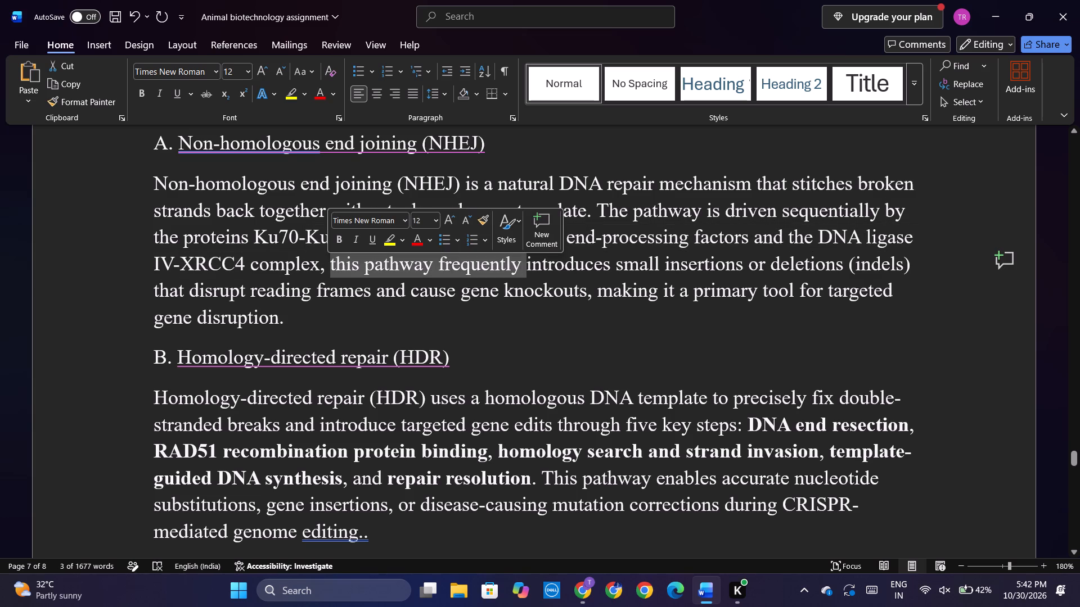
{"action": "key", "text": "BackSpace"}
{"action": "key", "text": "BackSpace"}
{"action": "key", "text": "BackSpace"}
{"action": "type", "text": "."}
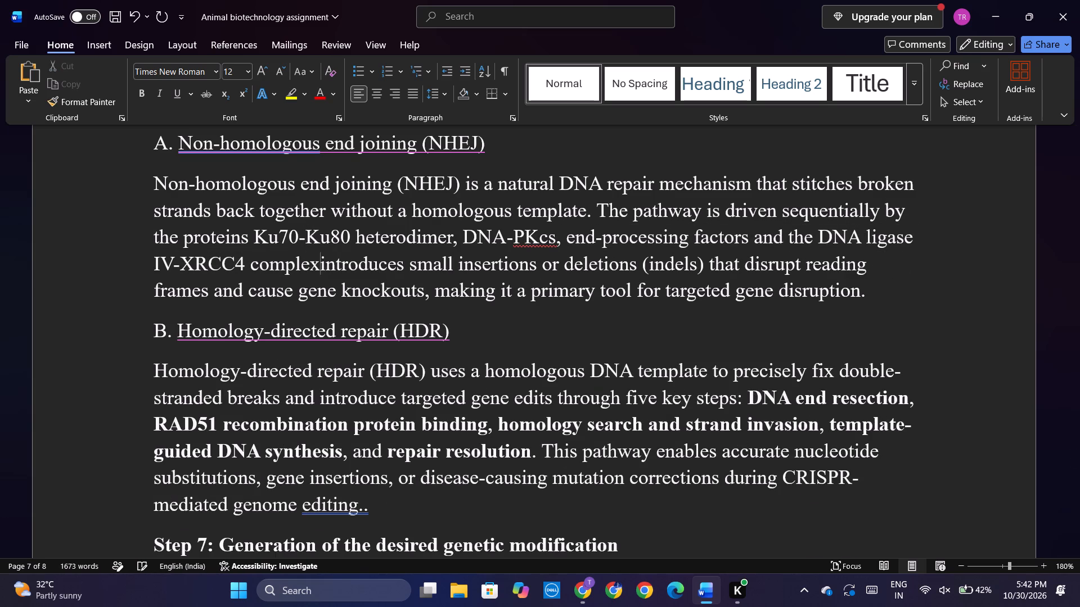
{"action": "key", "text": "space"}
{"action": "type", "text": "it often"}
{"action": "key", "text": "space"}
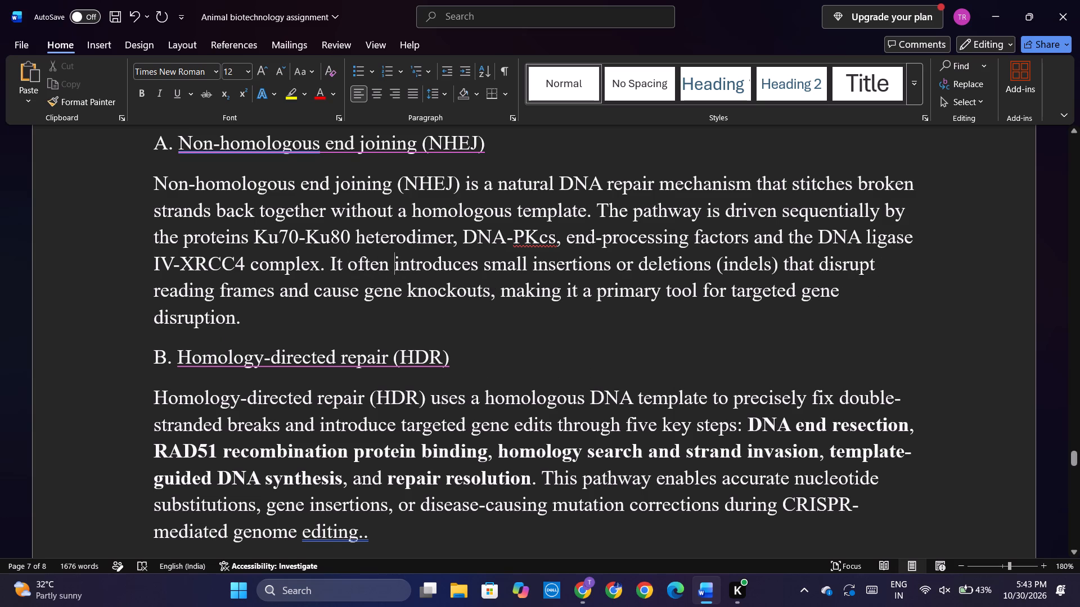
Copy "at the repair site" from ChatGPT's NHEJ paragraph and insert it, with a trailing space, after "(indels)" in Word's NHEJ paragraph.
{"action": "key", "text": "alt+Tab"}
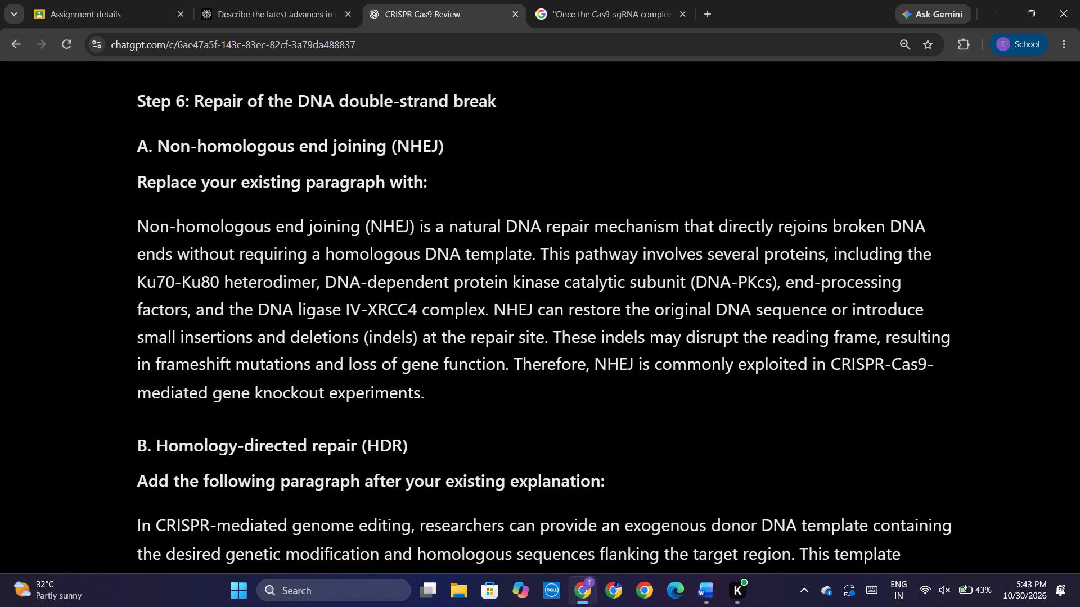
{"action": "key", "text": "alt+Tab"}
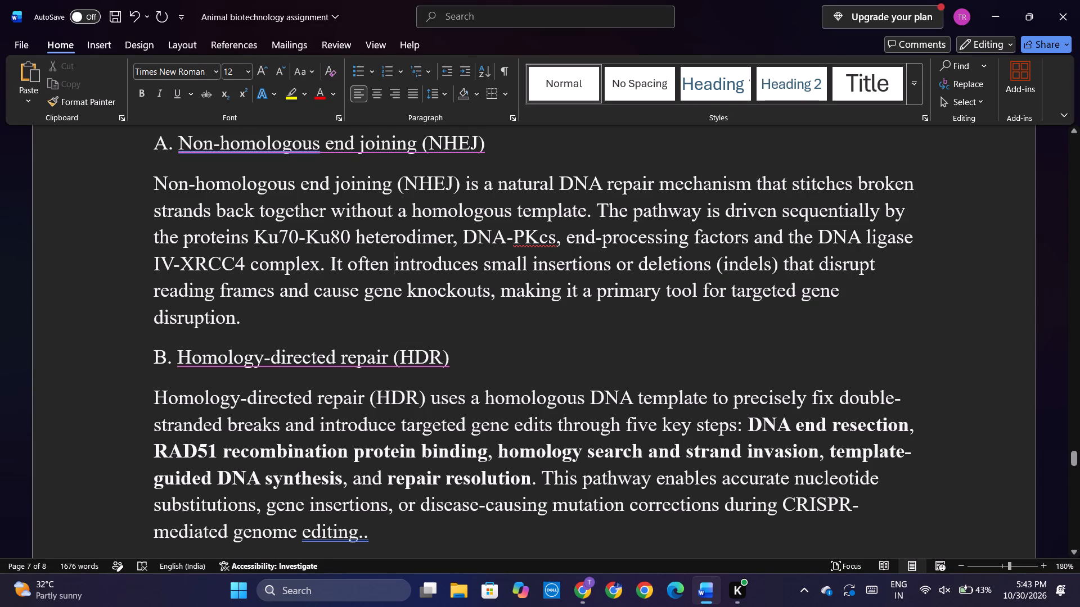
{"action": "key", "text": "alt+Tab"}
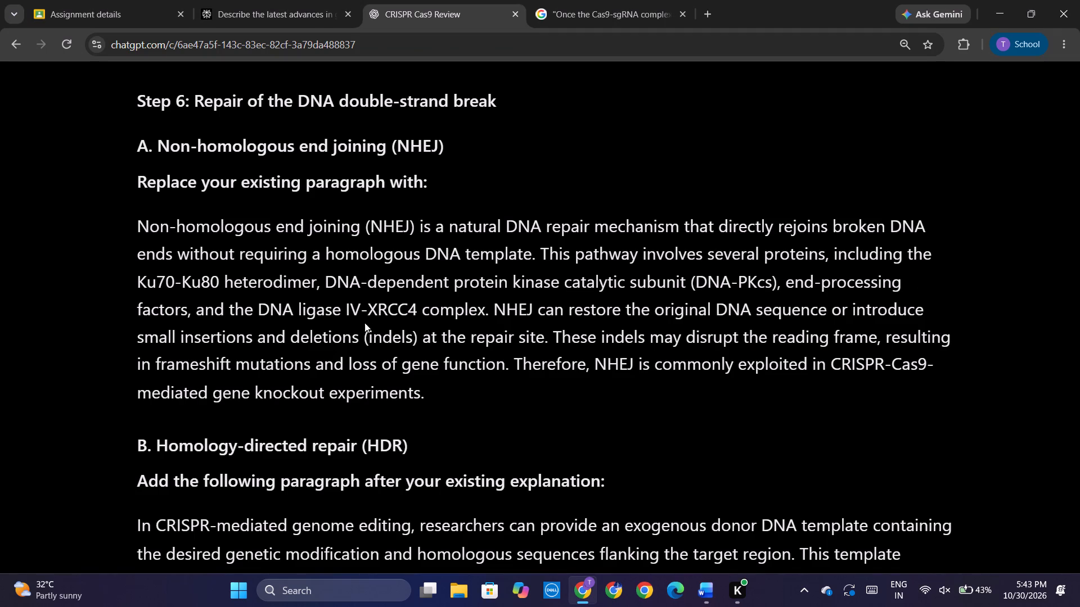
{"action": "left_click_drag", "start_coordinate": [421, 337], "coordinate": [471, 341]}
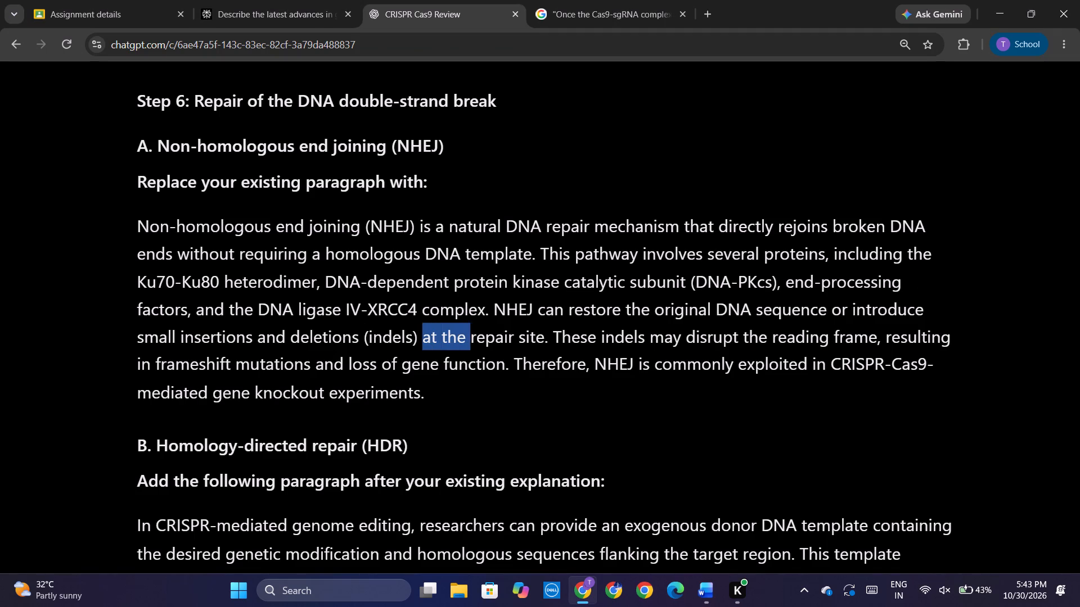
{"action": "left_click_drag", "start_coordinate": [471, 341], "coordinate": [542, 337]}
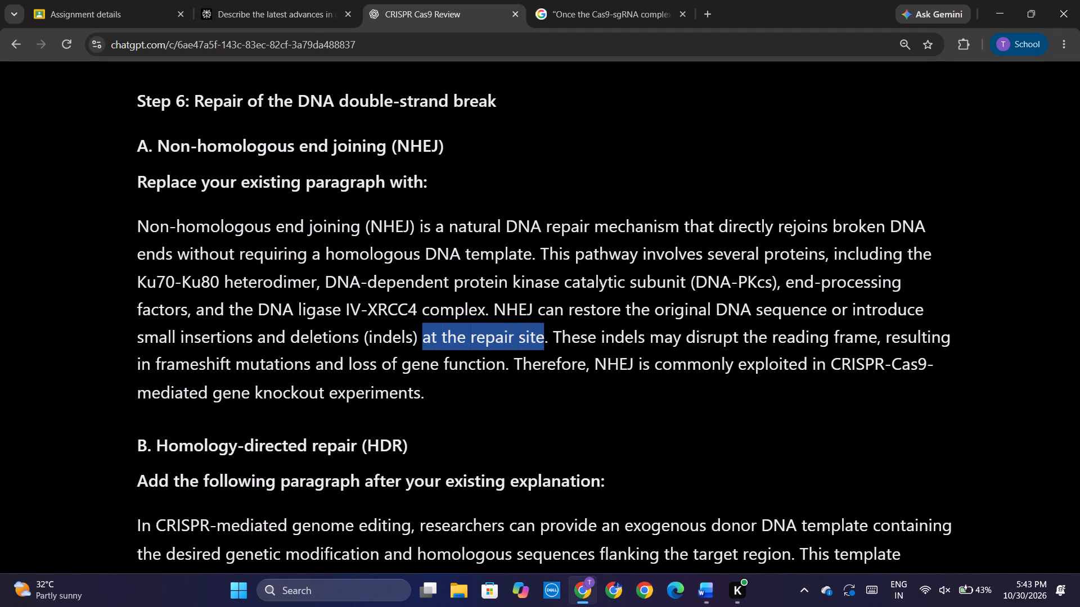
{"action": "key", "text": "ctrl+c"}
{"action": "key", "text": "alt+q"}
{"action": "key", "text": "alt+Tab"}
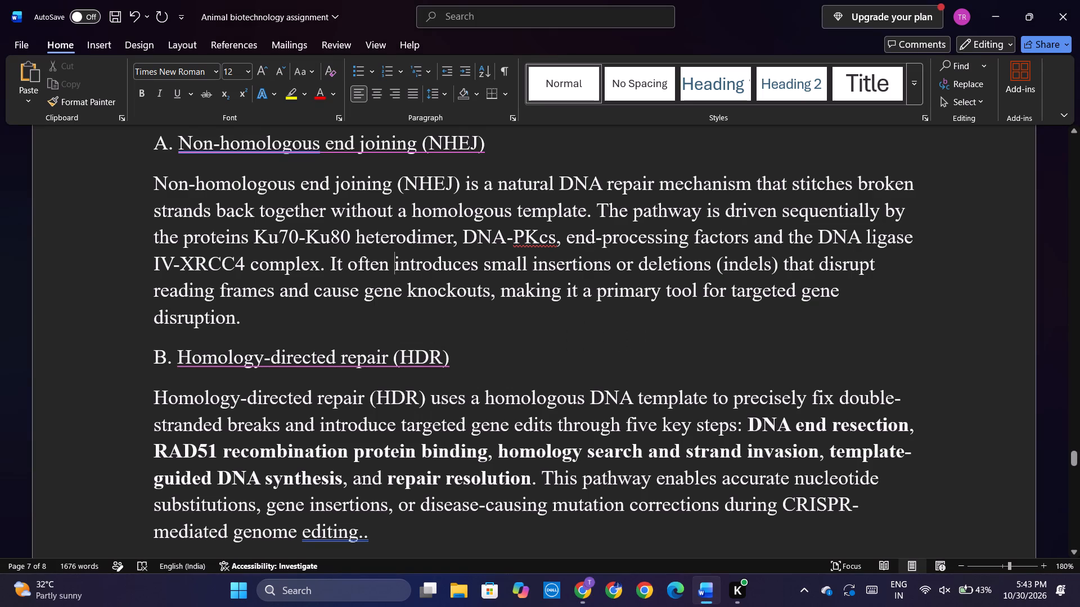
{"action": "left_click", "coordinate": [784, 269]}
{"action": "key", "text": "ctrl+v"}
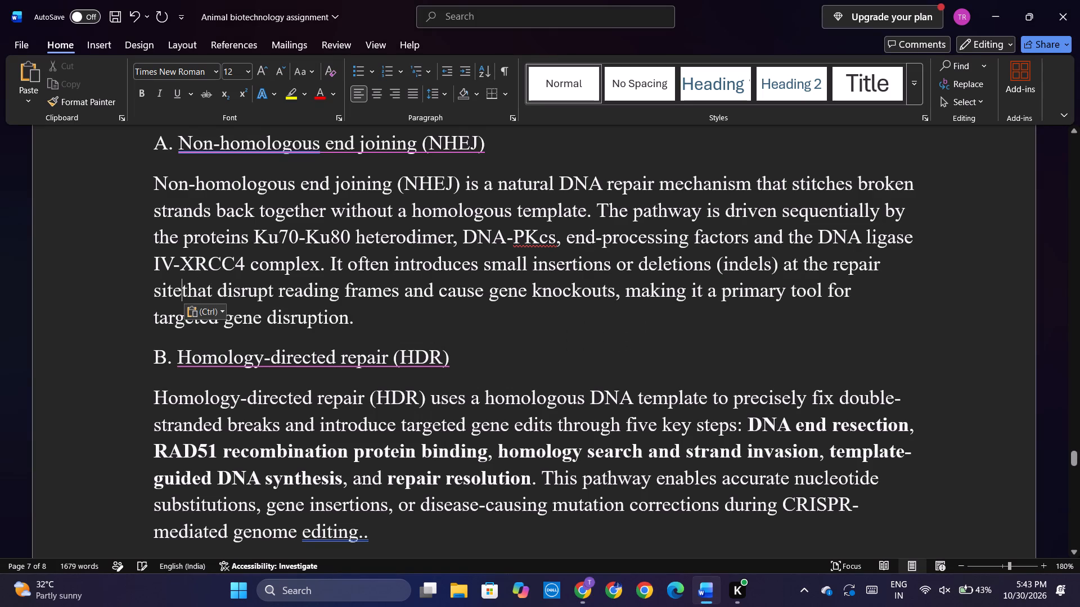
{"action": "key", "text": "space"}
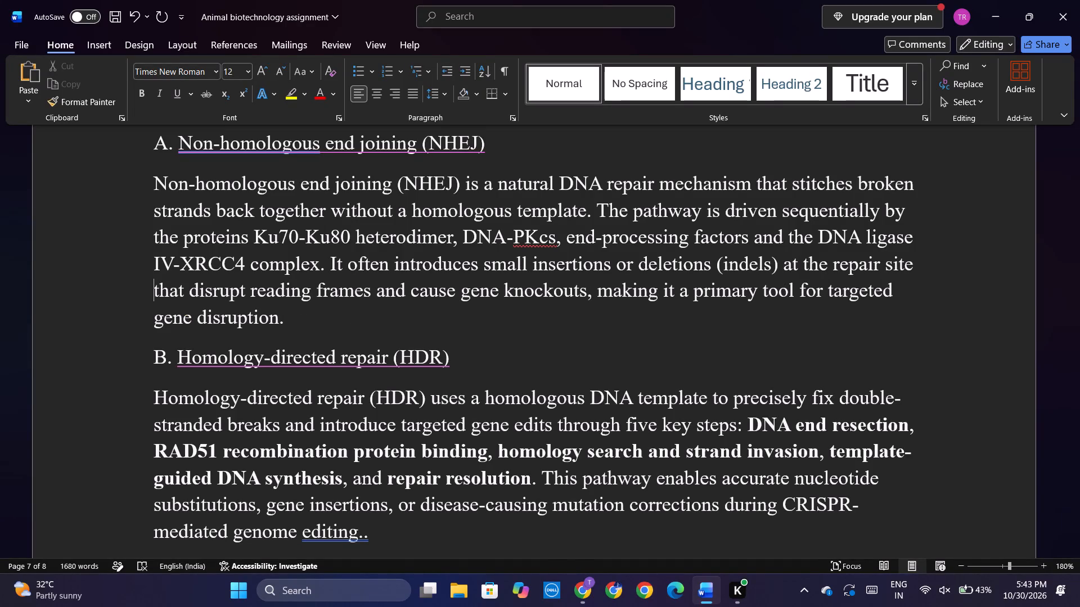
Read ChatGPT's HDR suggestion, then remove the comma after "template-guided DNA synthesis" in Word's HDR paragraph.
{"action": "key", "text": "alt+Tab"}
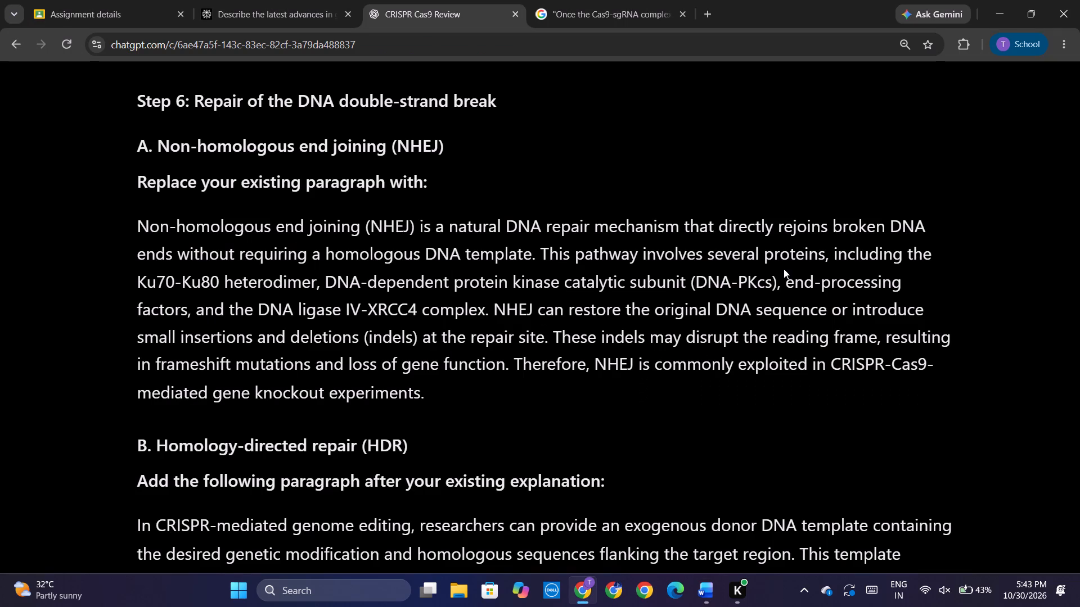
{"action": "scroll", "coordinate": [769, 370], "scroll_direction": "down", "scroll_amount": 2}
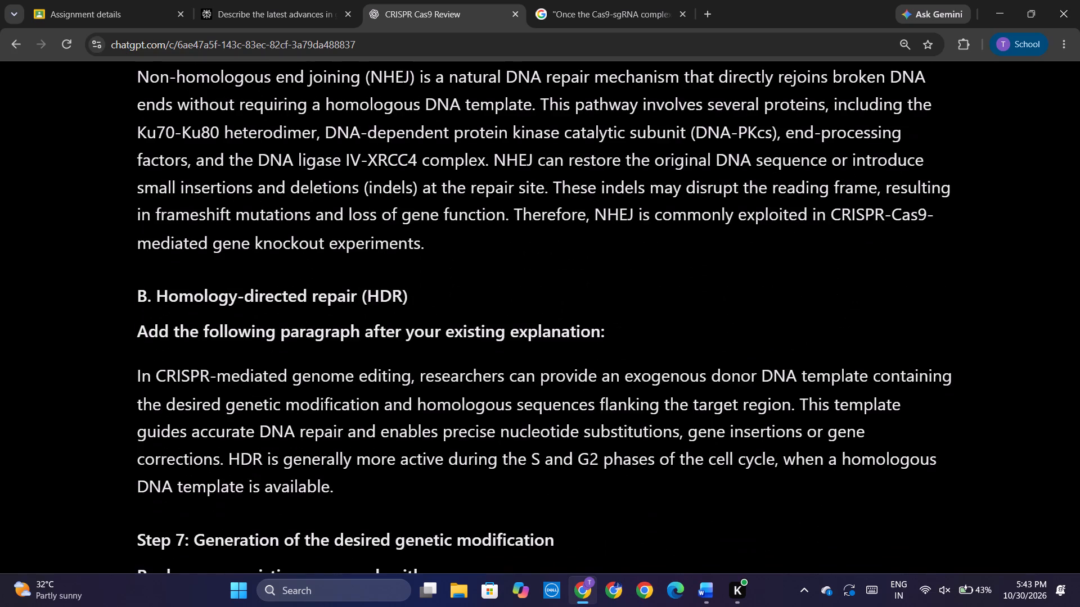
{"action": "scroll", "coordinate": [769, 370], "scroll_direction": "down", "scroll_amount": 1}
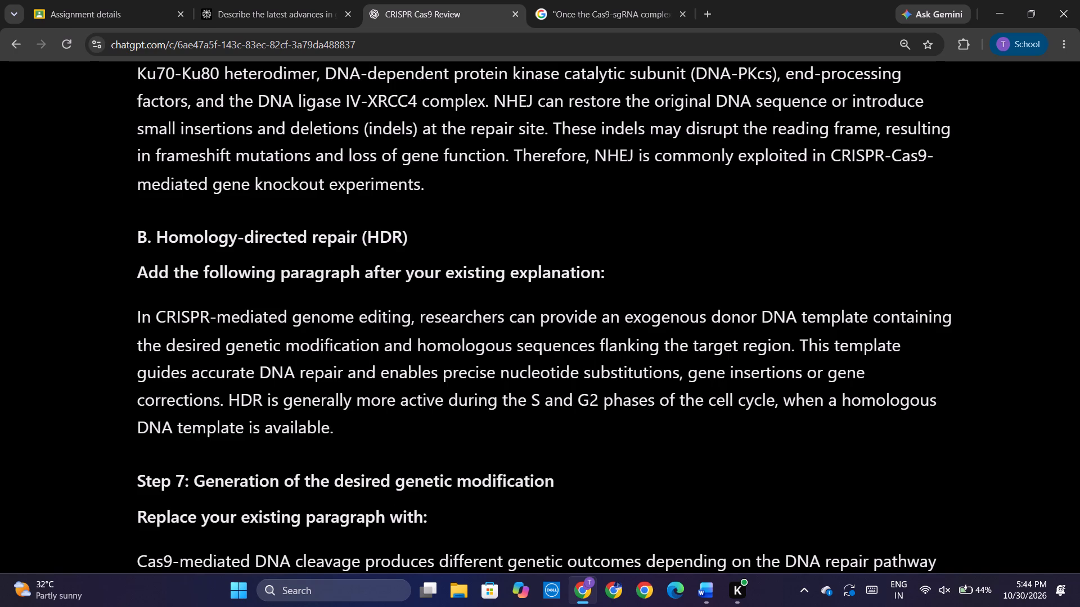
{"action": "key", "text": "alt+Tab"}
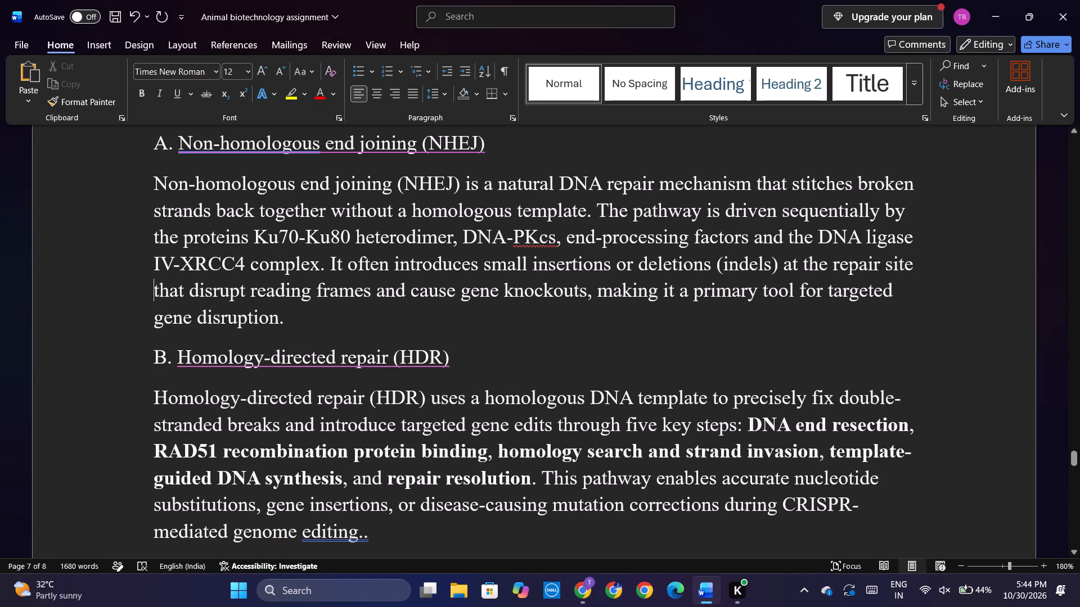
{"action": "scroll", "coordinate": [768, 456], "scroll_direction": "down", "scroll_amount": 1}
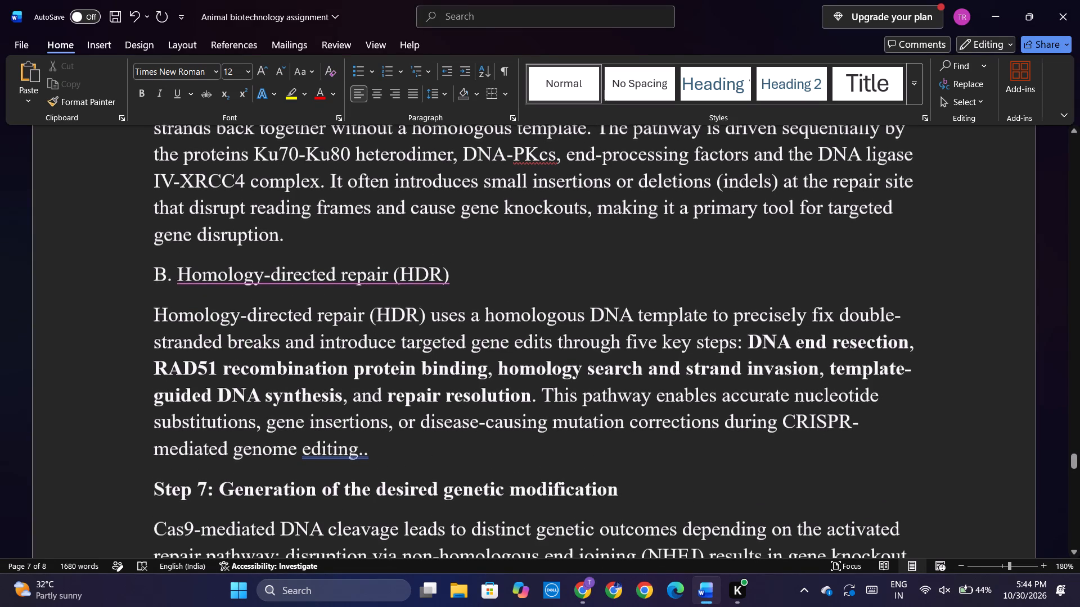
{"action": "scroll", "coordinate": [768, 456], "scroll_direction": "down", "scroll_amount": 1}
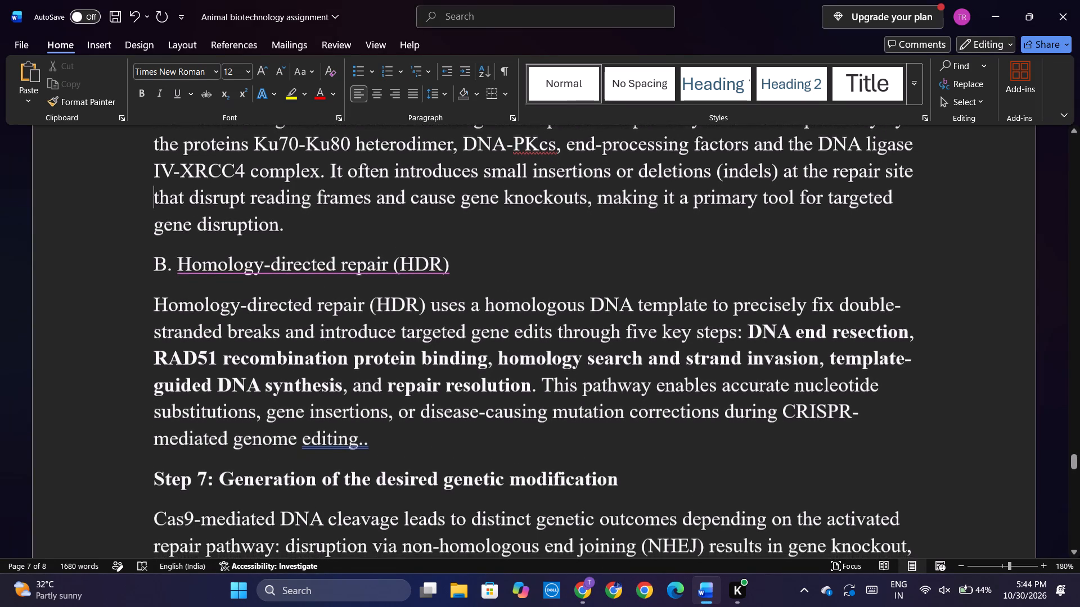
{"action": "scroll", "coordinate": [768, 456], "scroll_direction": "down", "scroll_amount": 2}
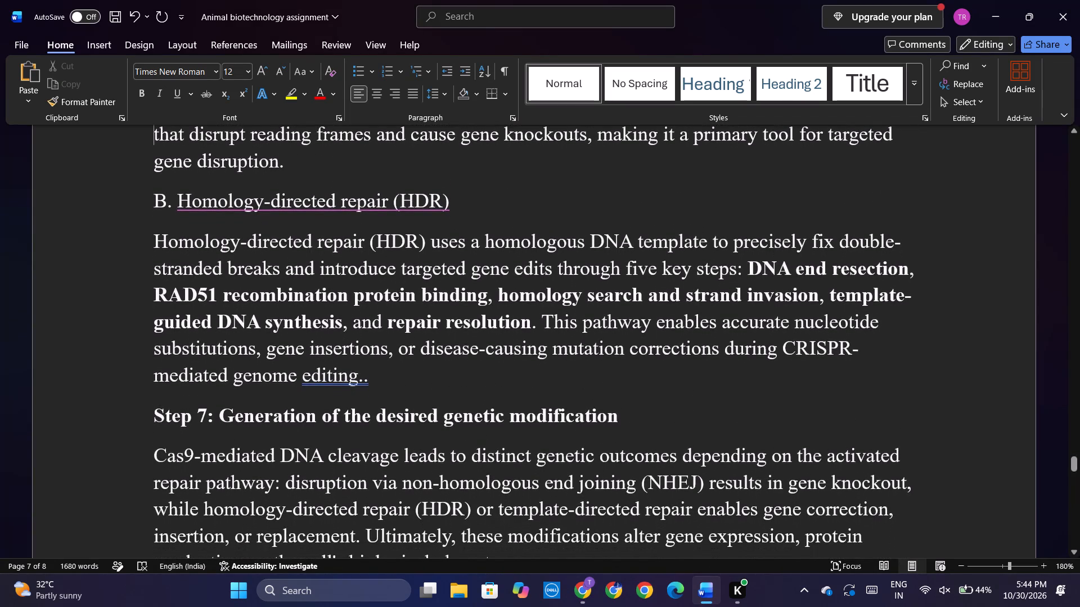
{"action": "scroll", "coordinate": [768, 456], "scroll_direction": "down", "scroll_amount": 1}
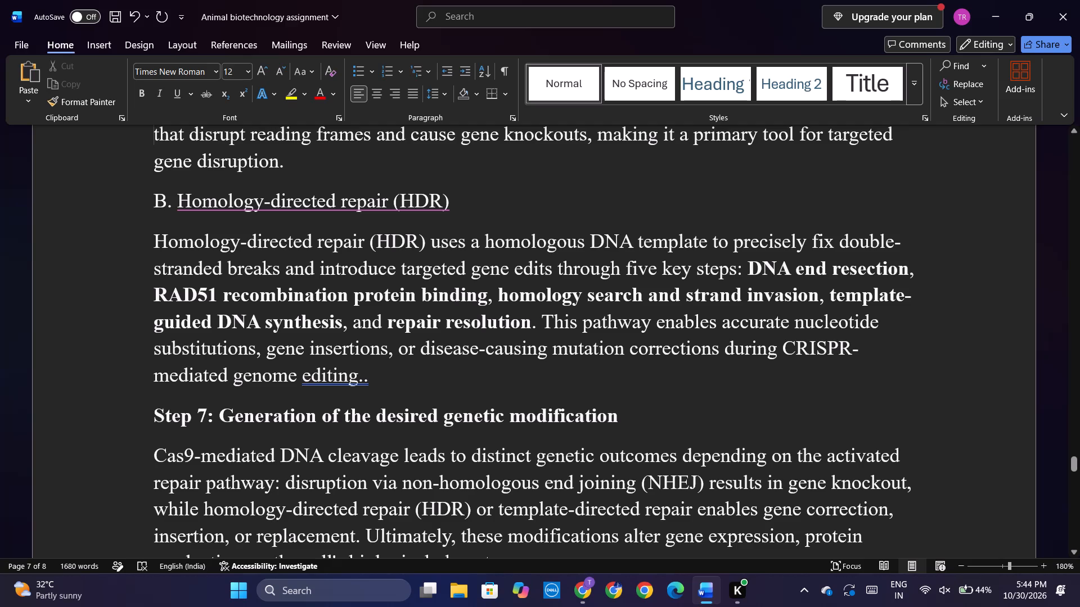
{"action": "scroll", "coordinate": [768, 456], "scroll_direction": "down", "scroll_amount": 2}
{"action": "left_click", "coordinate": [350, 325]}
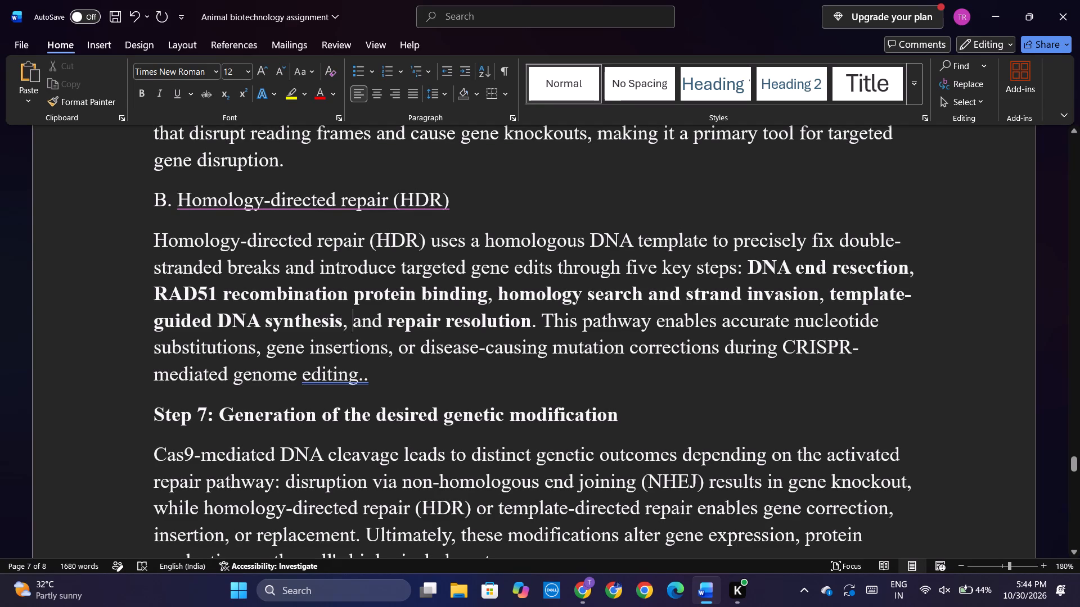
{"action": "key", "text": "BackSpace"}
{"action": "key", "text": "BackSpace"}
{"action": "key", "text": "space"}
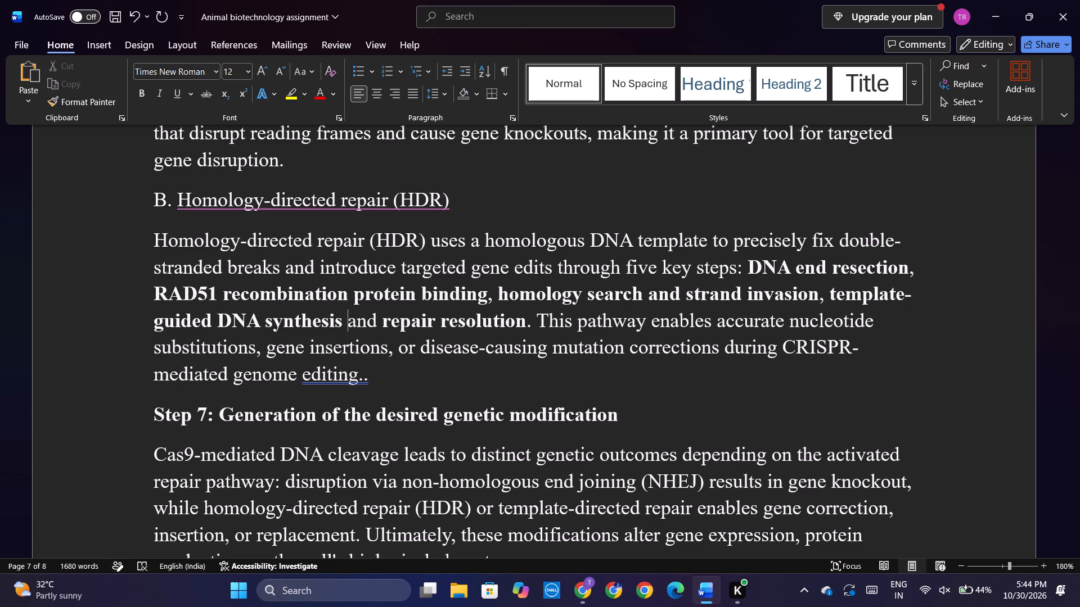
Append ChatGPT's sentence about HDR being more active in the S and G2 phases to Word's HDR paragraph, removing the duplicate period before it.
{"action": "key", "text": "alt+Tab"}
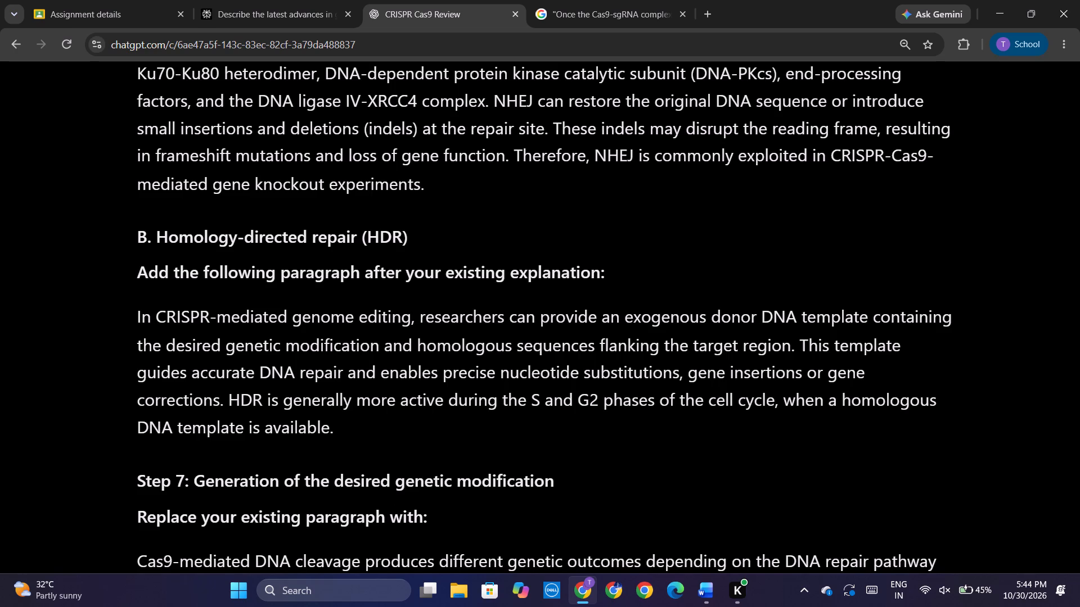
{"action": "scroll", "coordinate": [548, 318], "scroll_direction": "down", "scroll_amount": 2}
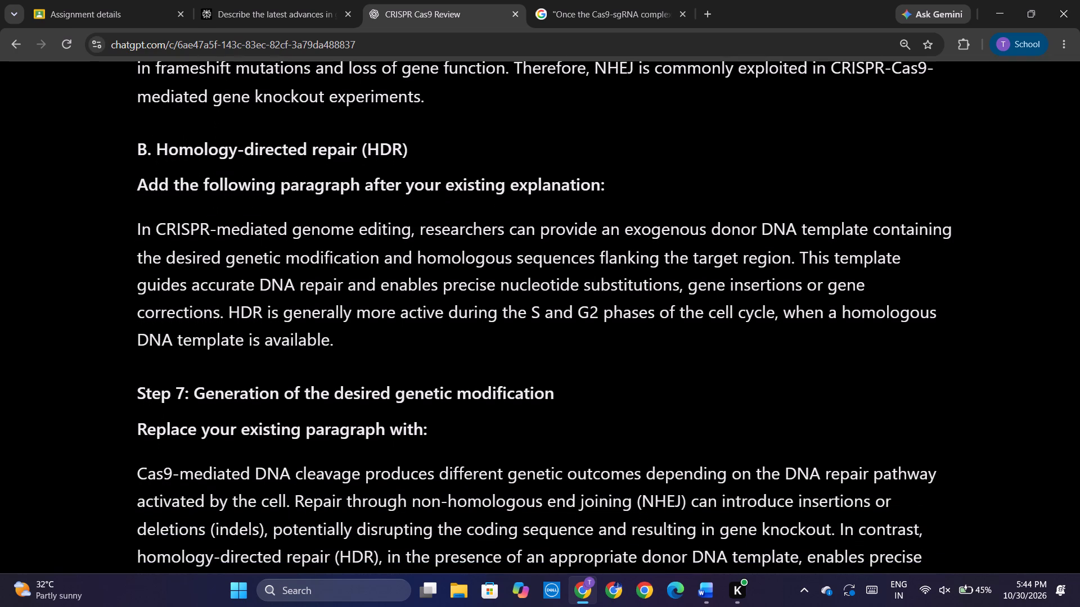
{"action": "left_click_drag", "start_coordinate": [228, 309], "coordinate": [346, 334]}
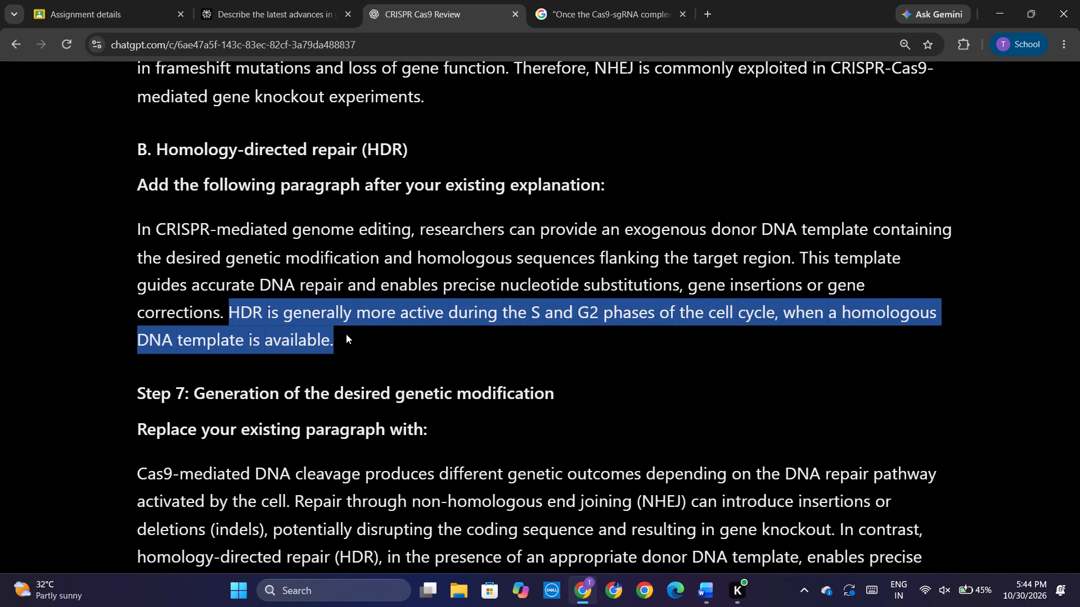
{"action": "key", "text": "ctrl+c"}
{"action": "key", "text": "alt+Tab"}
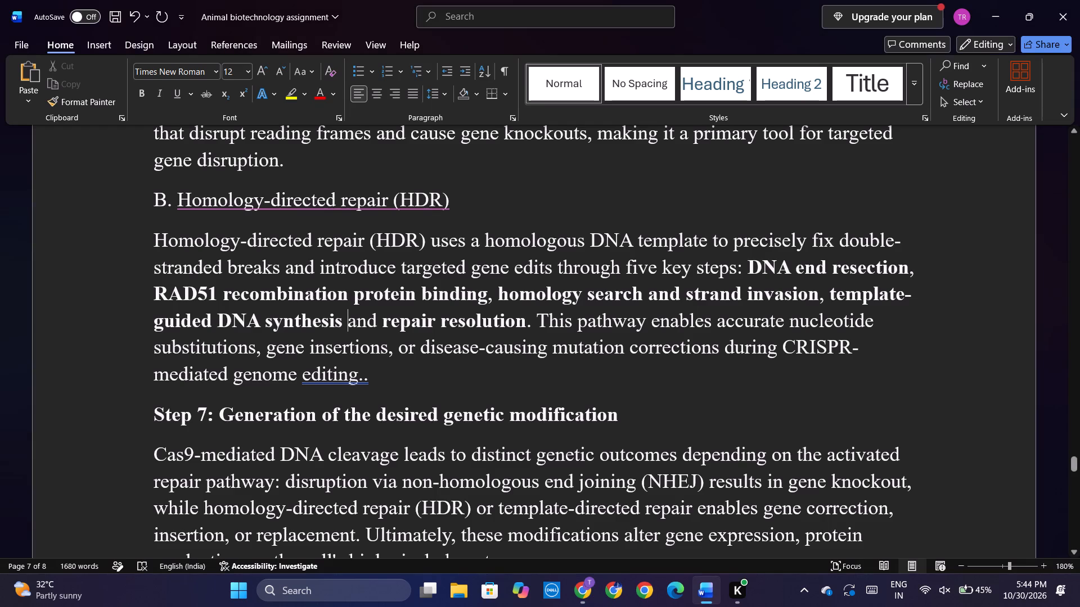
{"action": "left_click", "coordinate": [385, 365]}
{"action": "key", "text": "BackSpace"}
{"action": "key", "text": "space"}
{"action": "key", "text": "ctrl+v"}
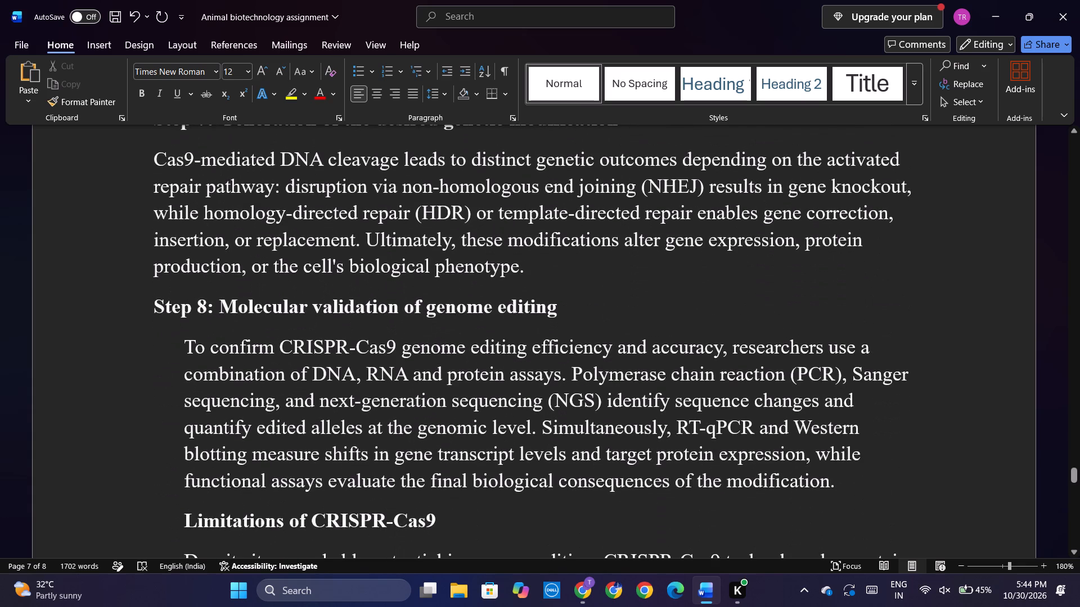
Compare ChatGPT's suggested Step 7 paragraph on the desired genetic modification with the existing Step 7 text in Word.
{"action": "key", "text": "alt+Tab"}
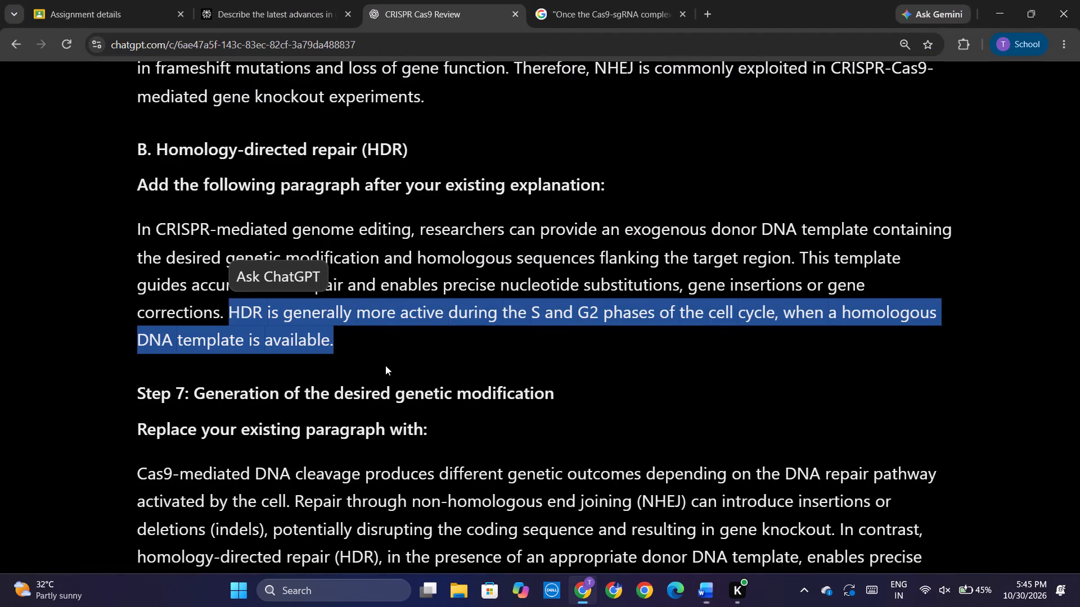
{"action": "scroll", "coordinate": [385, 365], "scroll_direction": "down", "scroll_amount": 4}
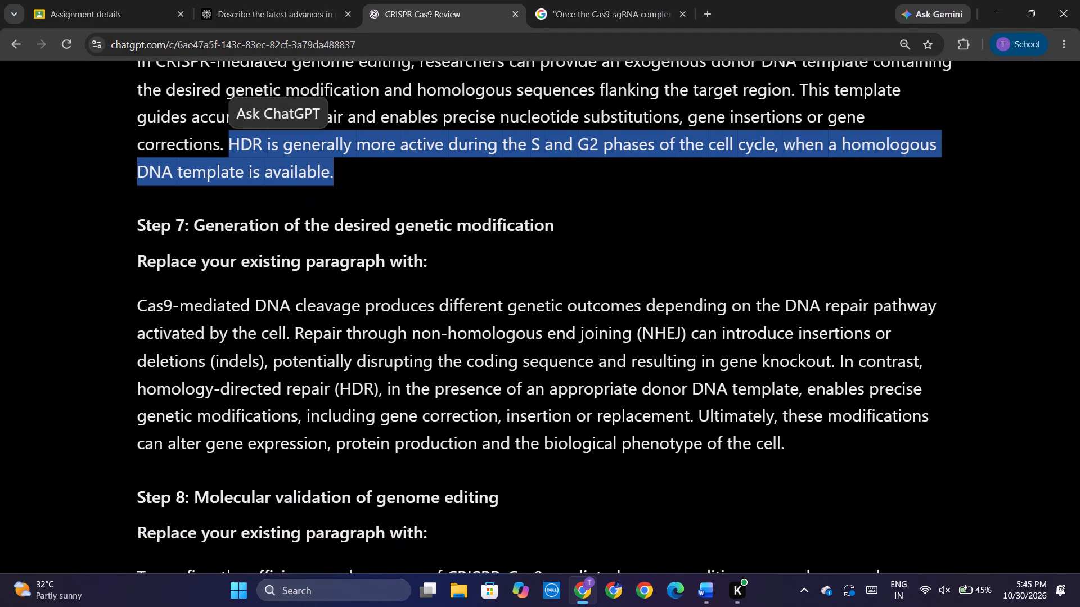
{"action": "scroll", "coordinate": [385, 365], "scroll_direction": "down", "scroll_amount": 1}
{"action": "left_click", "coordinate": [385, 365]}
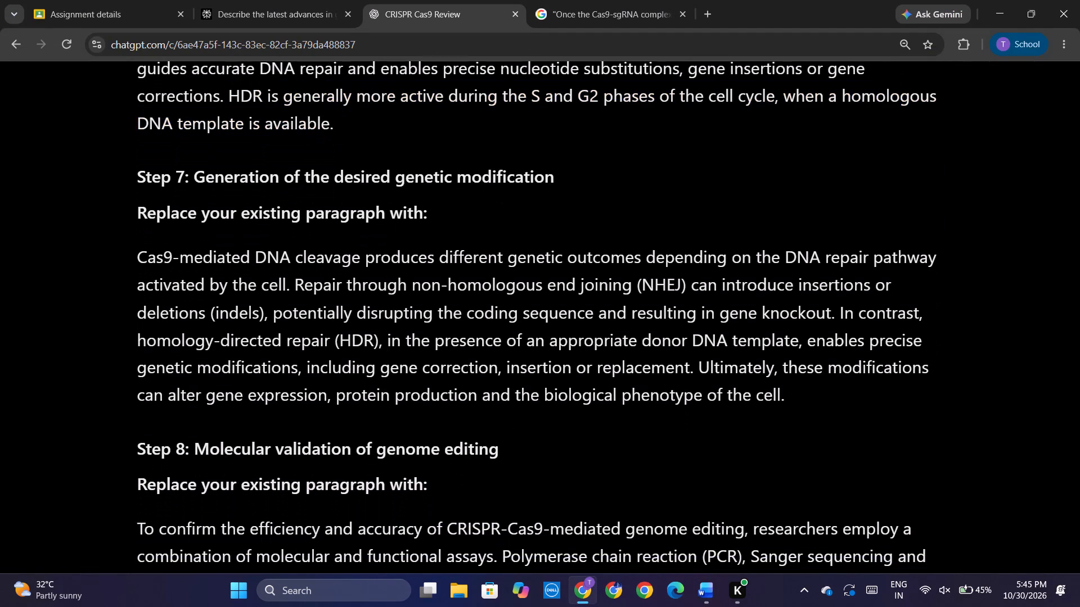
{"action": "key", "text": "alt+Tab"}
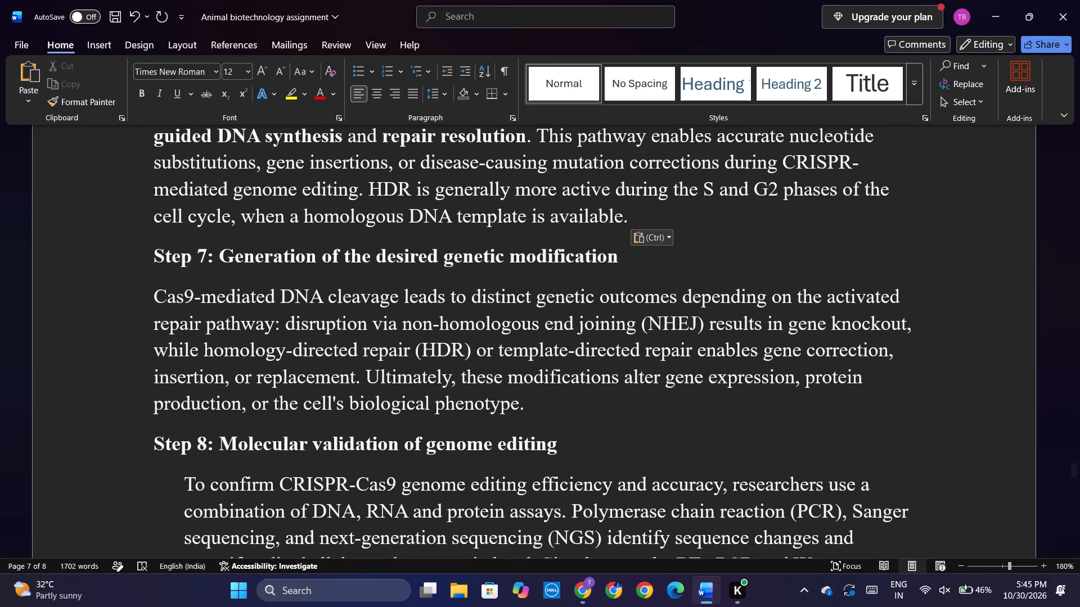
{"action": "key", "text": "alt+Tab"}
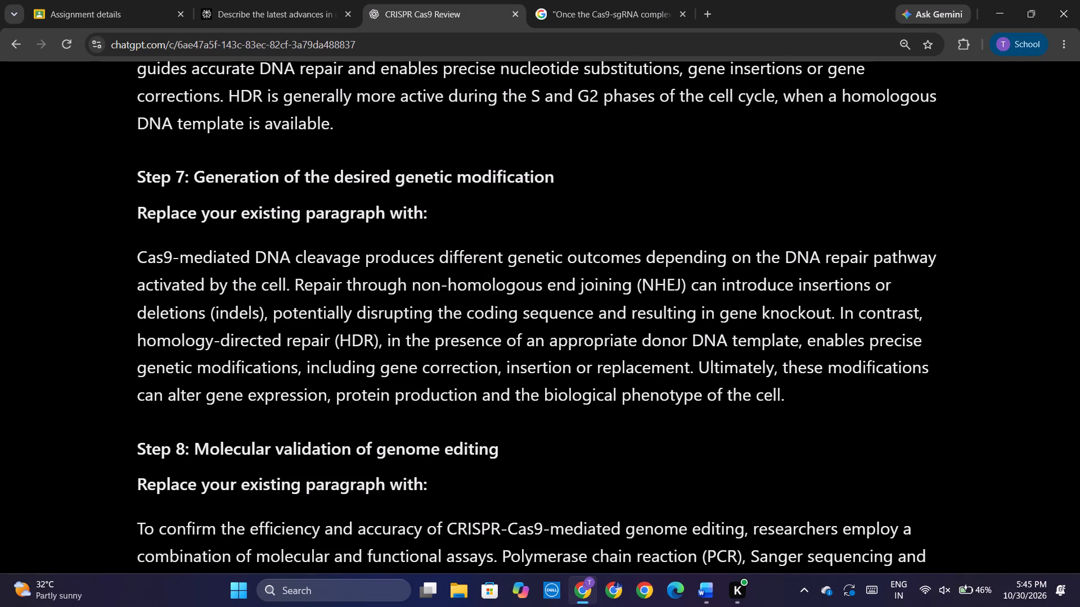
{"action": "key", "text": "alt+Tab"}
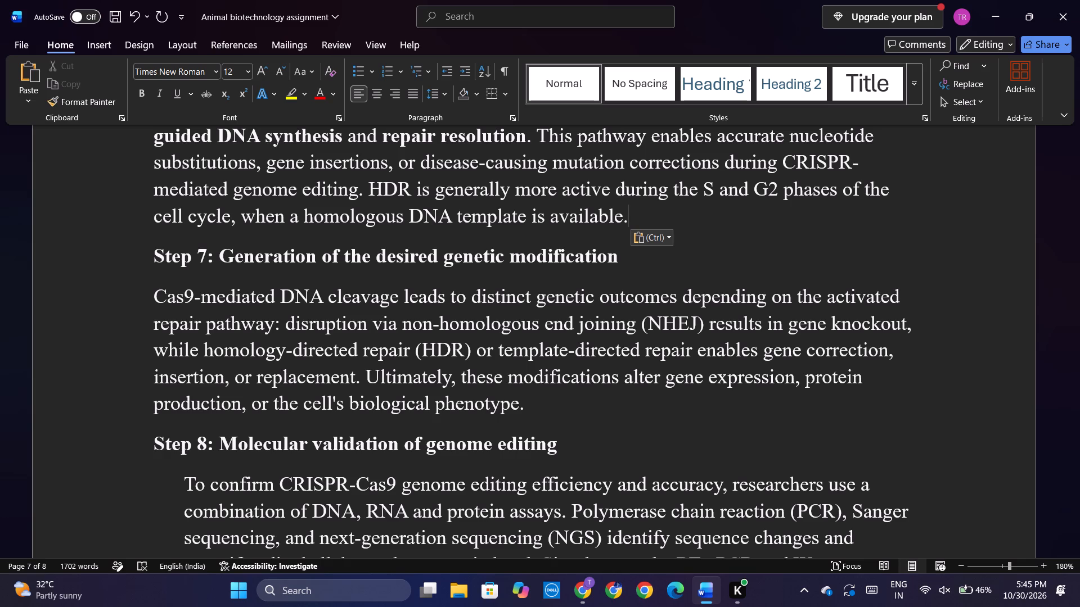
{"action": "key", "text": "alt+Tab"}
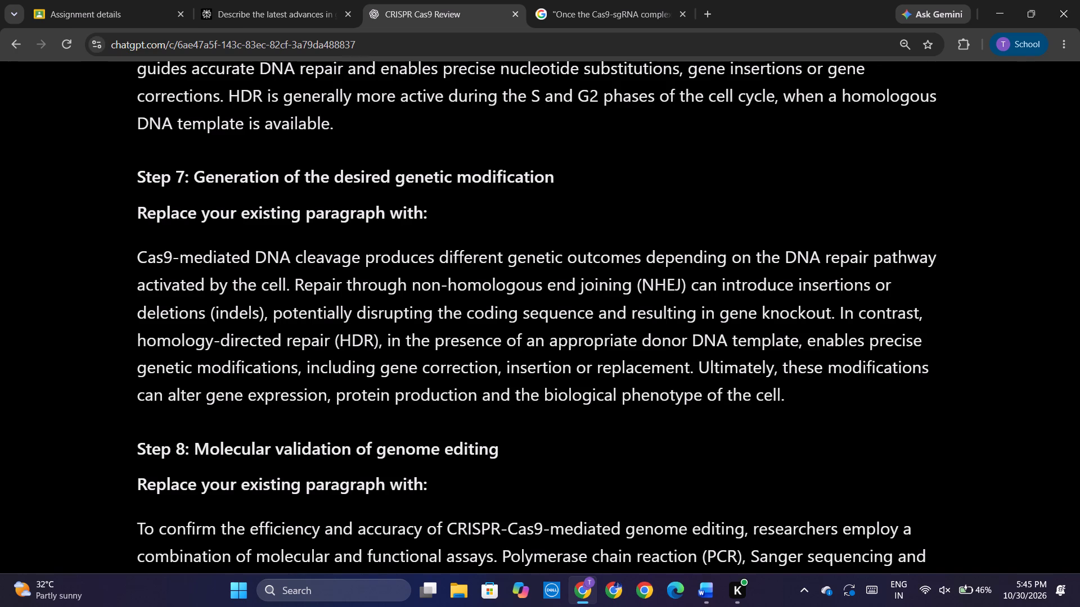
{"action": "key", "text": "alt+Tab"}
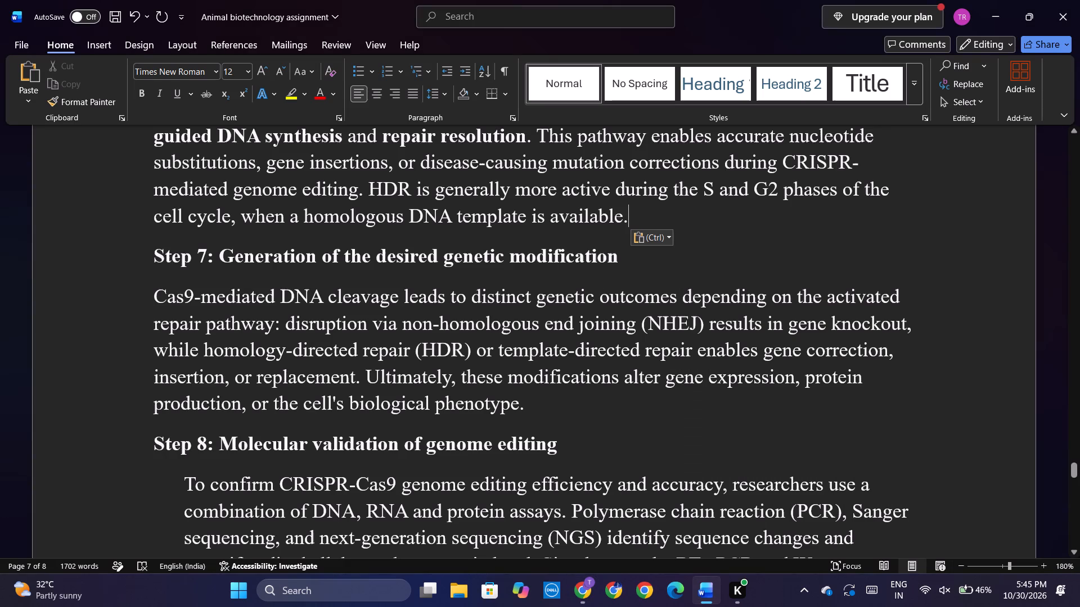
Remove the left indentation from the Step 8 paragraph, the "Limitations of CRISPR-Cas9" heading and the limitations paragraph below it.
{"action": "scroll", "coordinate": [385, 365], "scroll_direction": "down", "scroll_amount": 1}
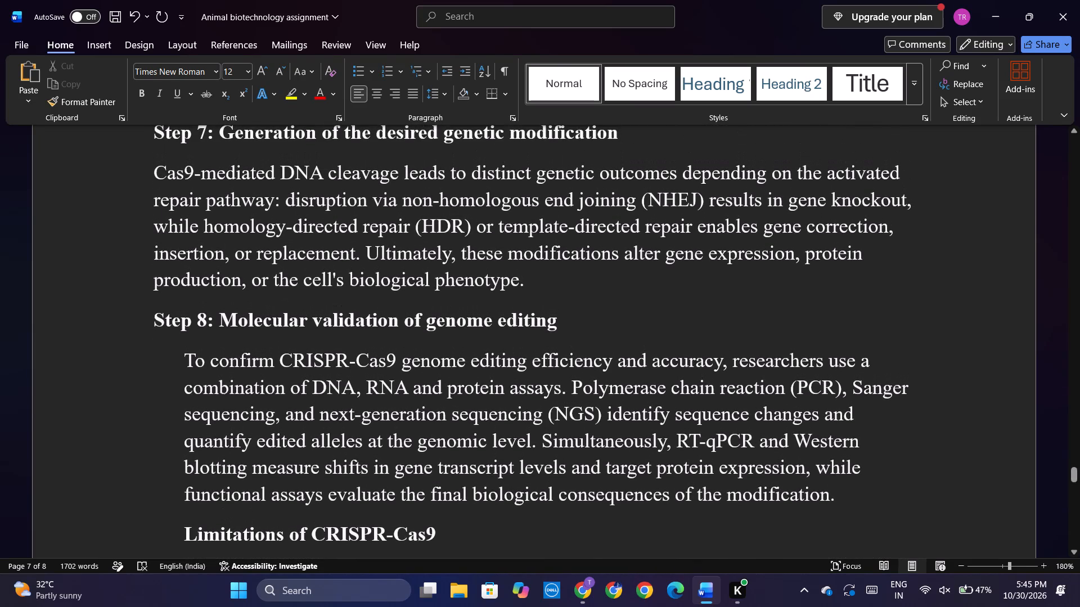
{"action": "left_click", "coordinate": [181, 355]}
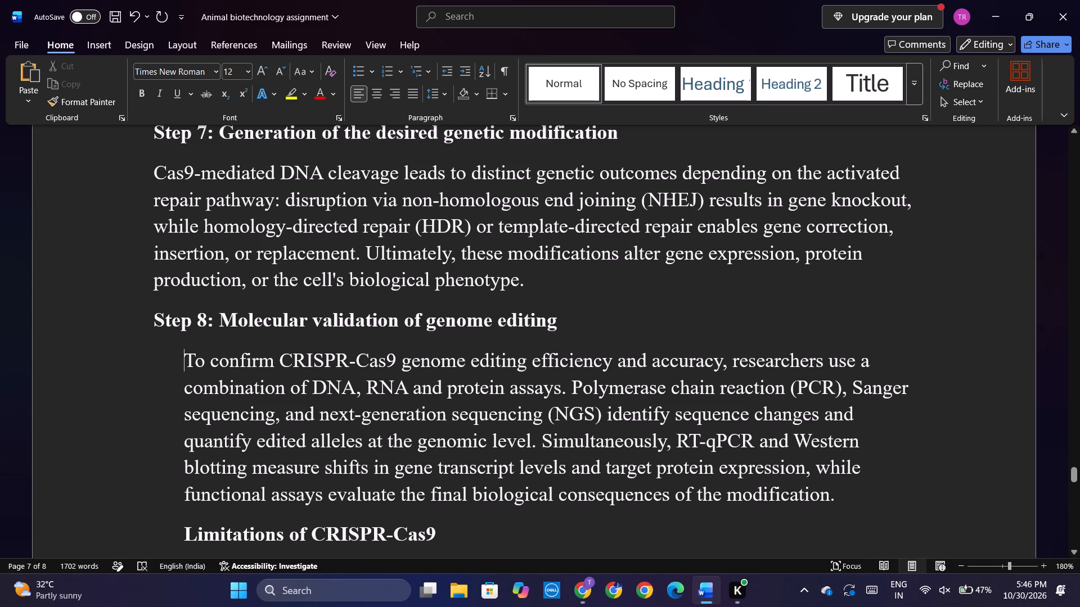
{"action": "key", "text": "BackSpace"}
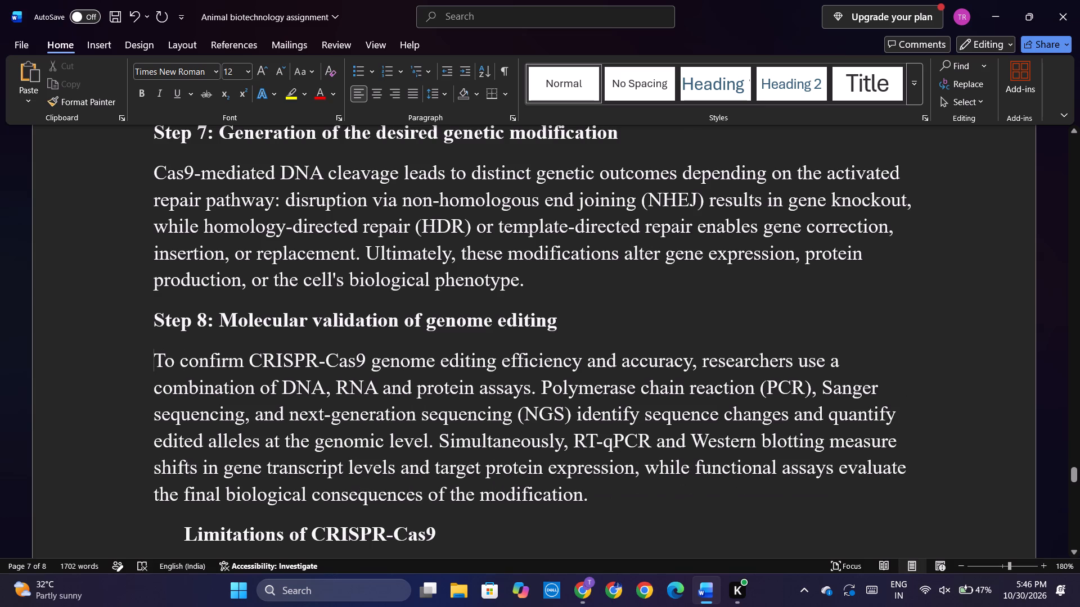
{"action": "scroll", "coordinate": [181, 355], "scroll_direction": "down", "scroll_amount": 1}
{"action": "scroll", "coordinate": [181, 355], "scroll_direction": "up", "scroll_amount": 1}
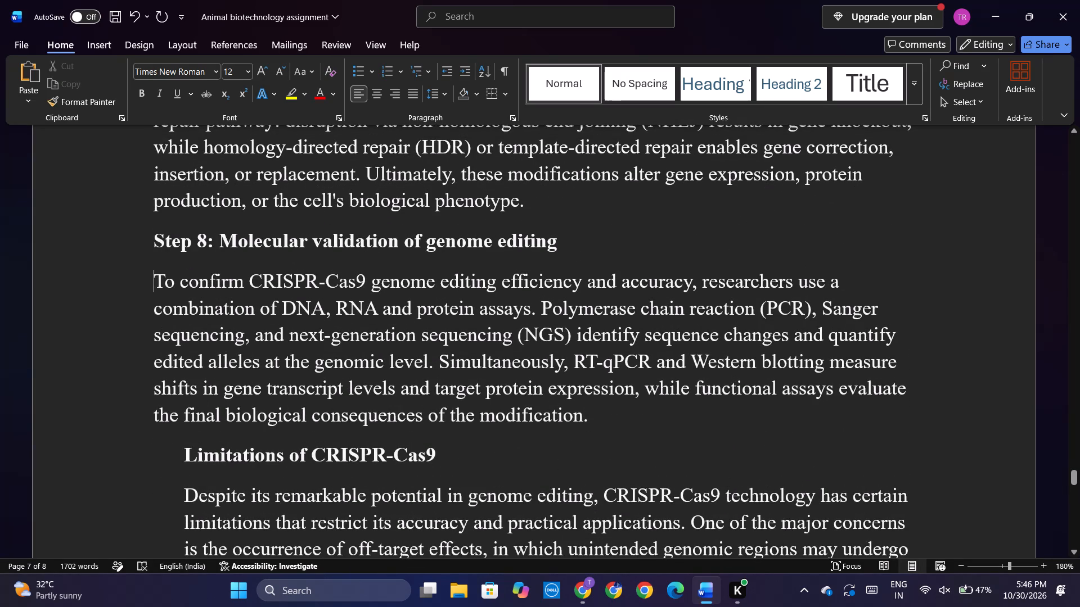
{"action": "left_click", "coordinate": [175, 443]}
{"action": "key", "text": "BackSpace"}
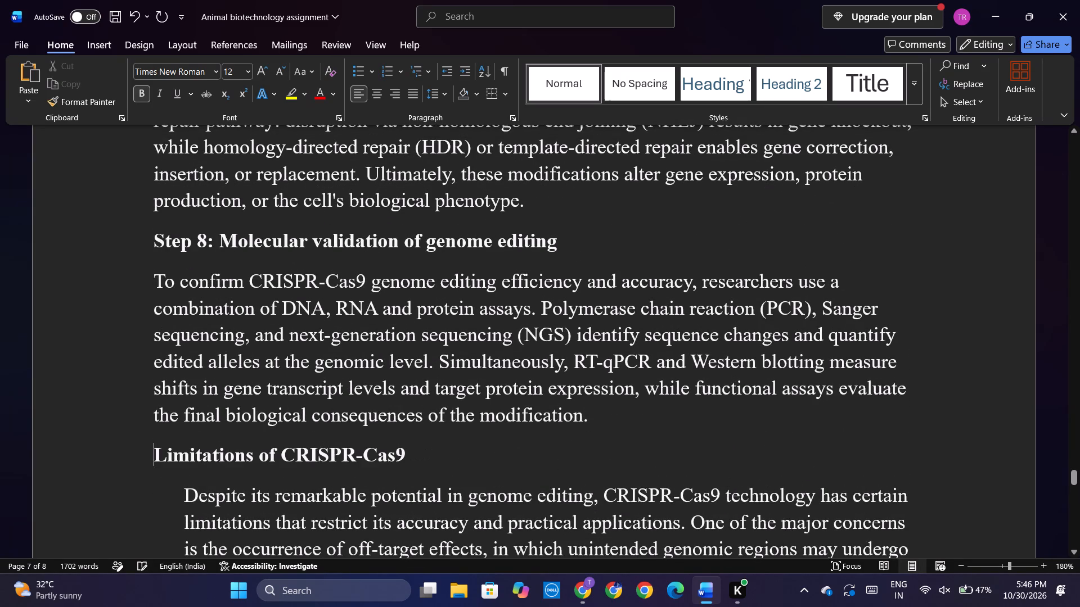
{"action": "left_click", "coordinate": [169, 499]}
{"action": "key", "text": "BackSpace"}
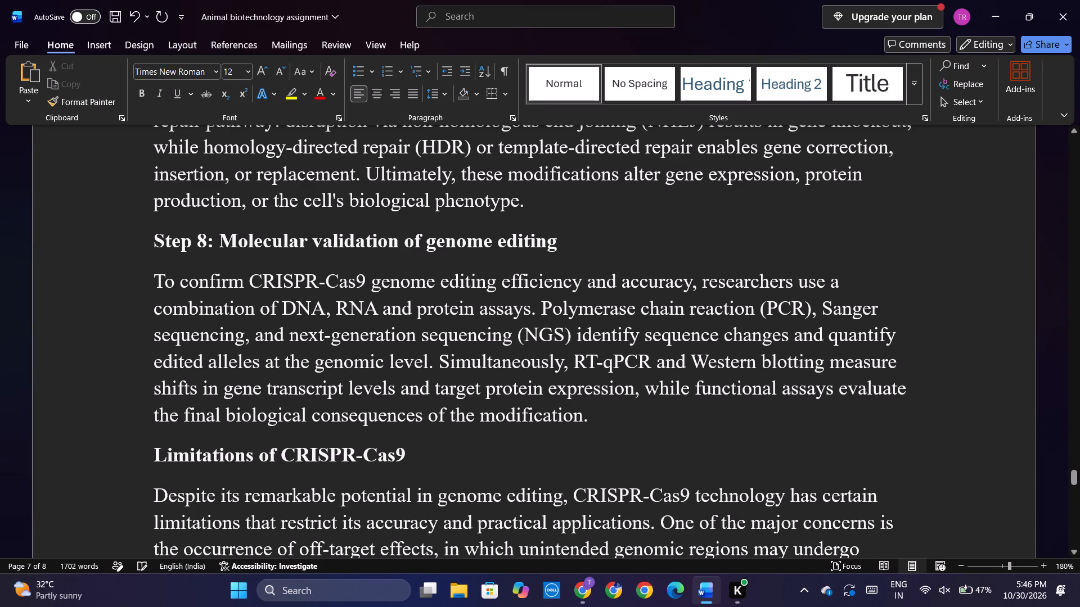
Insert a blank line above the "Limitations of CRISPR-Cas9" heading.
{"action": "left_click", "coordinate": [150, 437]}
{"action": "left_click", "coordinate": [148, 452]}
{"action": "key", "text": "Return"}
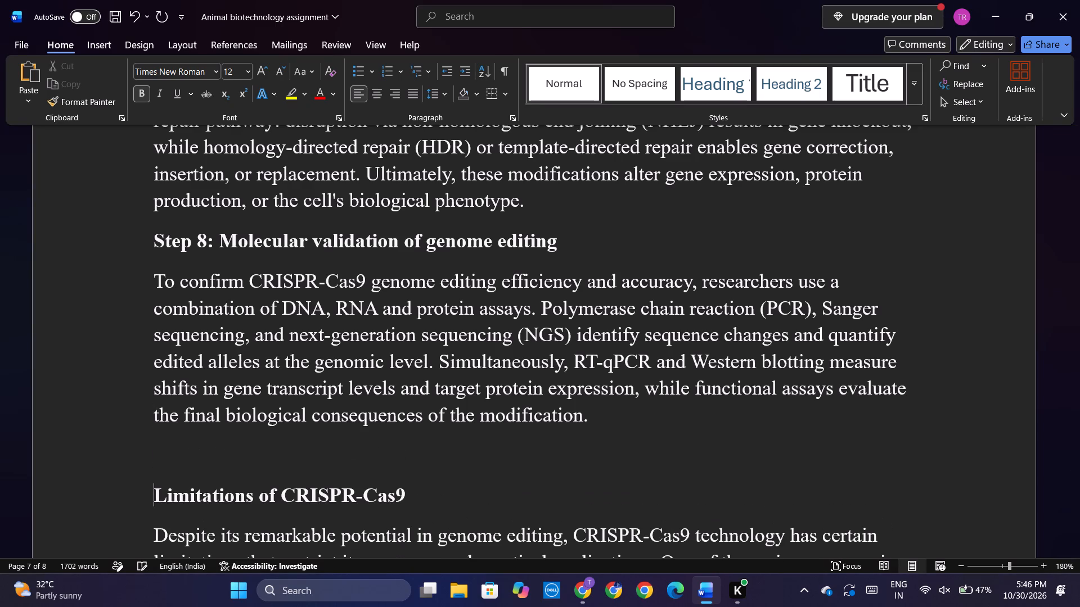
Consult ChatGPT's Step 8 suggestion, then in Word's first Step 8 sentence delete "researchers use" and add "are used" after "protein assays".
{"action": "key", "text": "alt+Tab"}
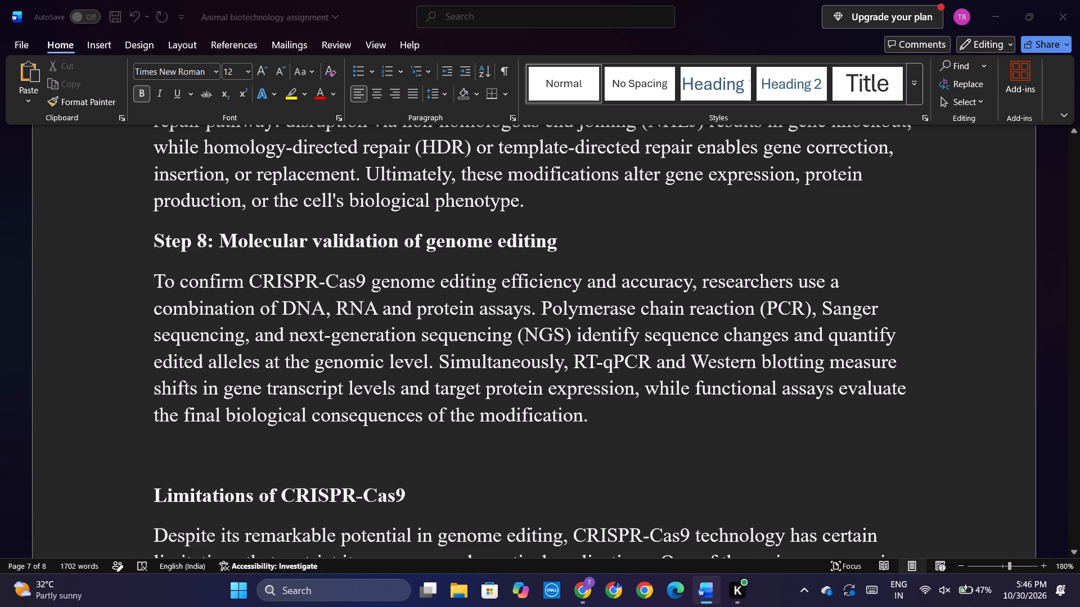
{"action": "scroll", "coordinate": [148, 452], "scroll_direction": "down", "scroll_amount": 2}
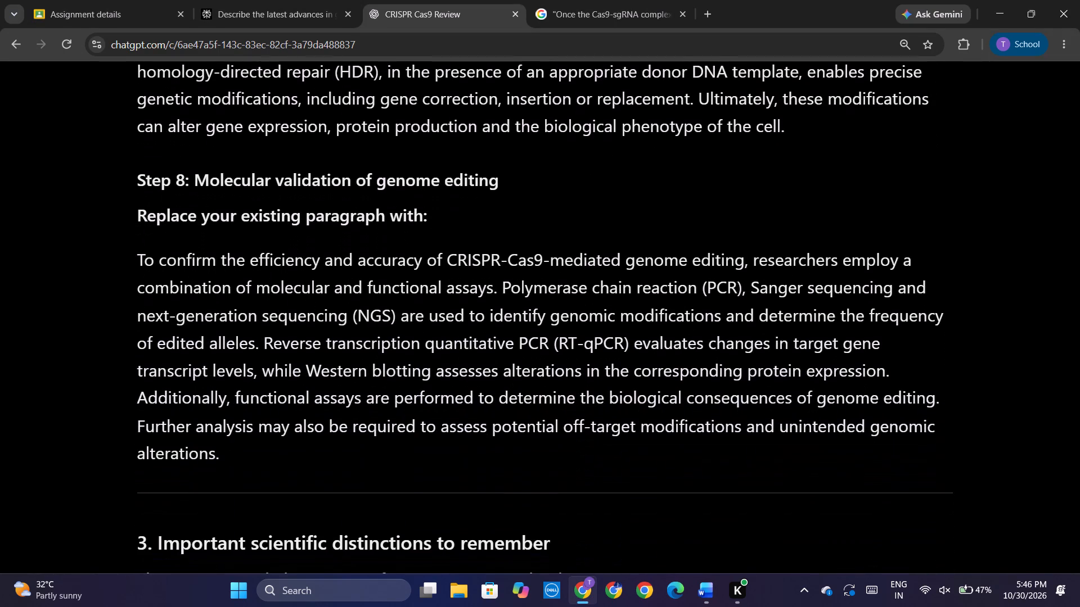
{"action": "scroll", "coordinate": [148, 452], "scroll_direction": "down", "scroll_amount": 3}
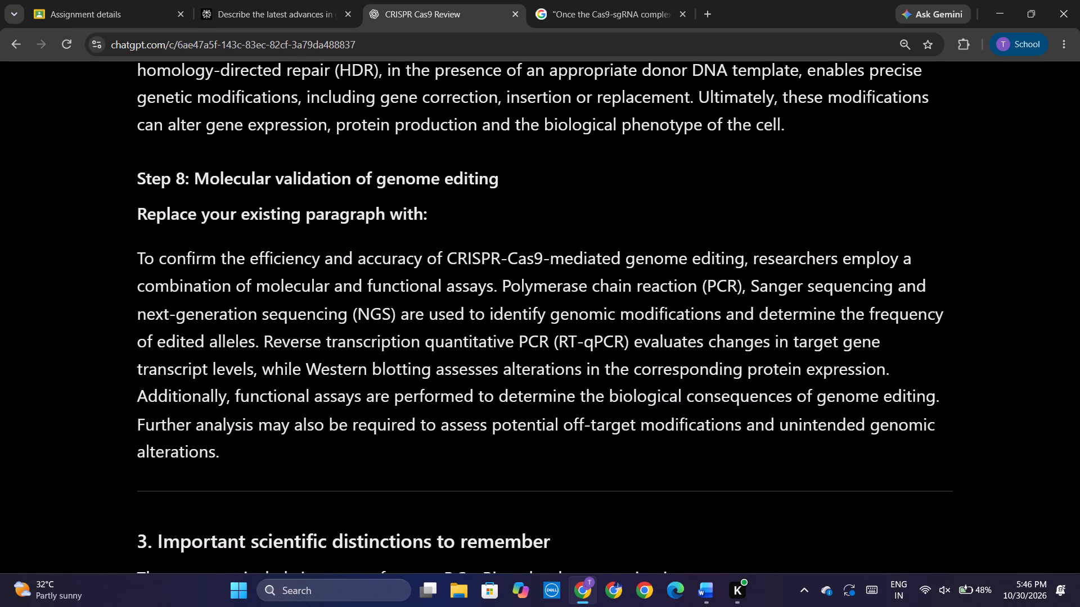
{"action": "key", "text": "alt+Tab"}
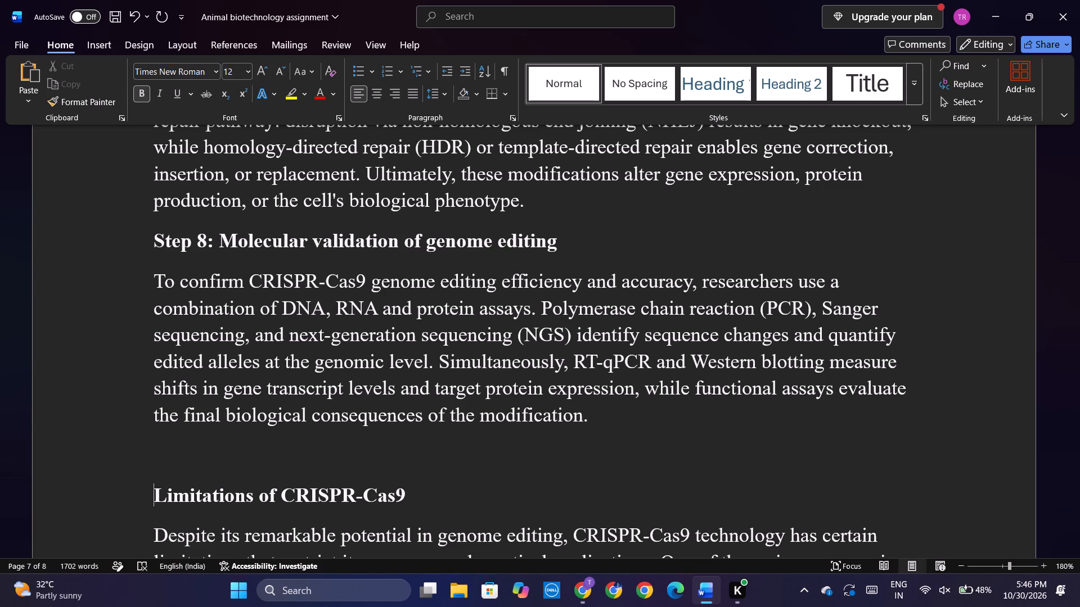
{"action": "key", "text": "alt+Tab"}
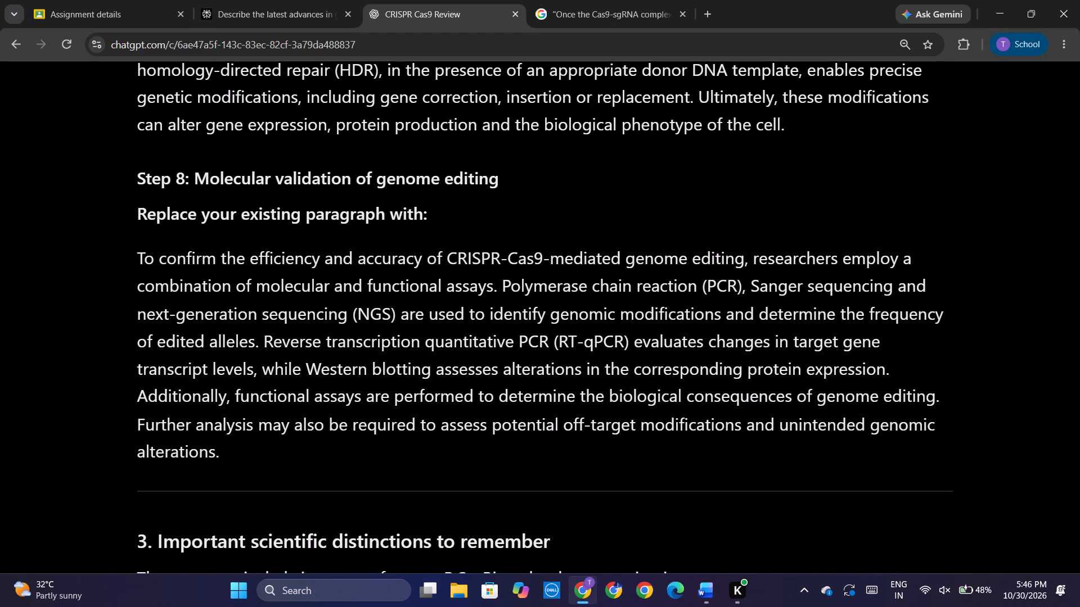
{"action": "key", "text": "alt+Tab"}
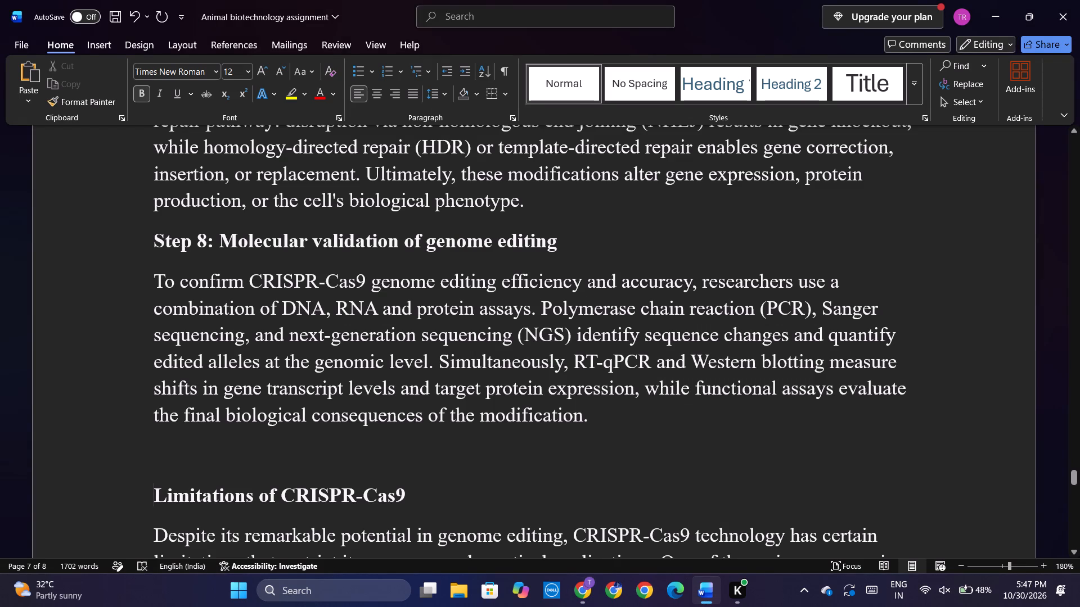
{"action": "left_click_drag", "start_coordinate": [703, 286], "coordinate": [755, 277]}
{"action": "left_click_drag", "start_coordinate": [755, 277], "coordinate": [823, 280]}
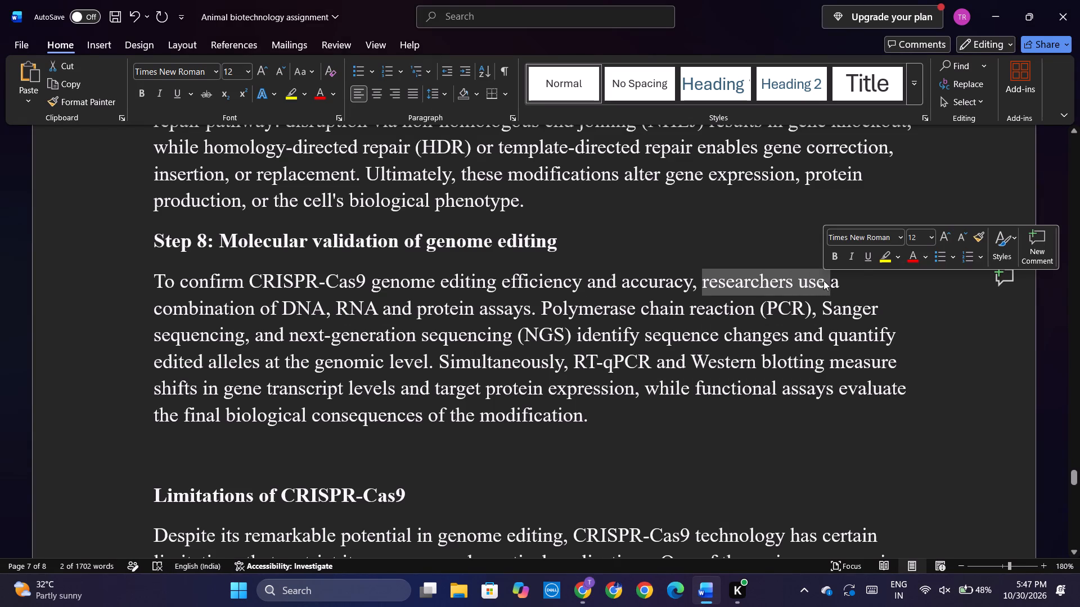
{"action": "key", "text": "BackSpace"}
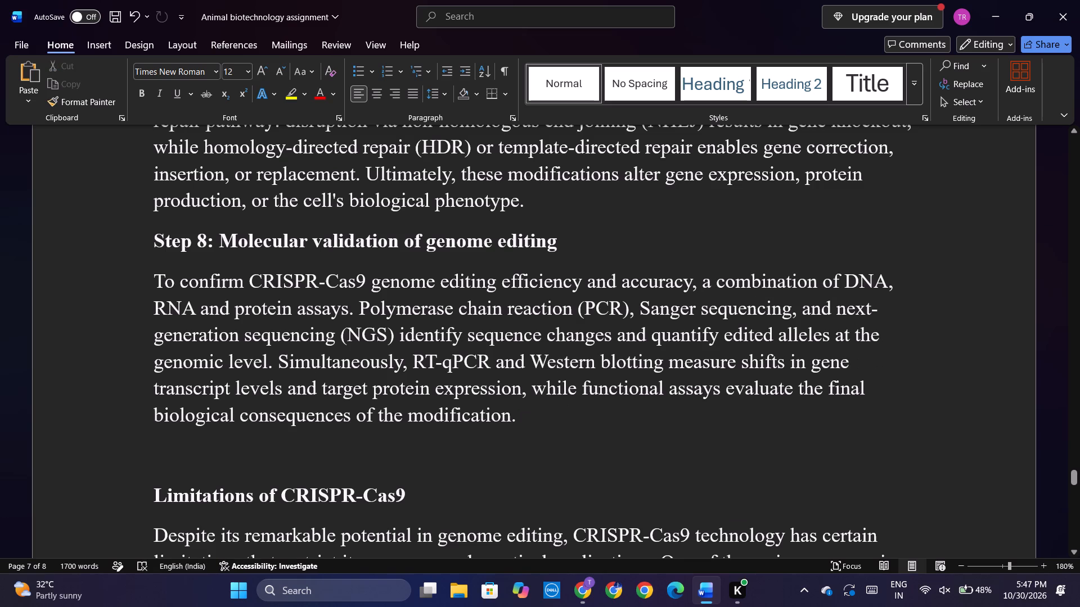
{"action": "left_click", "coordinate": [351, 306]}
{"action": "key", "text": "space"}
{"action": "type", "text": "are i"}
{"action": "key", "text": "BackSpace"}
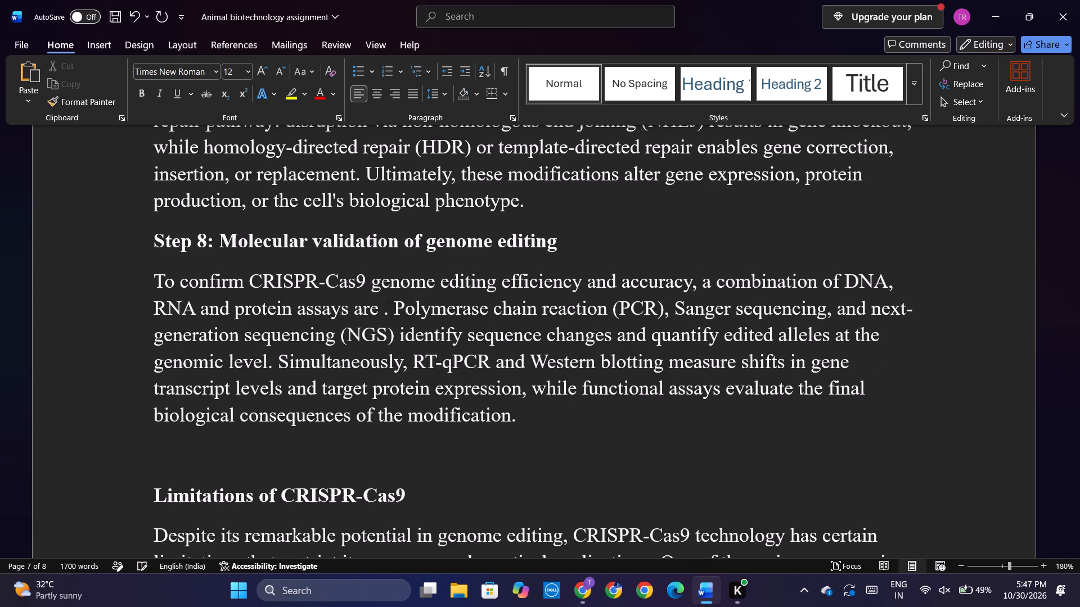
{"action": "type", "text": "used"}
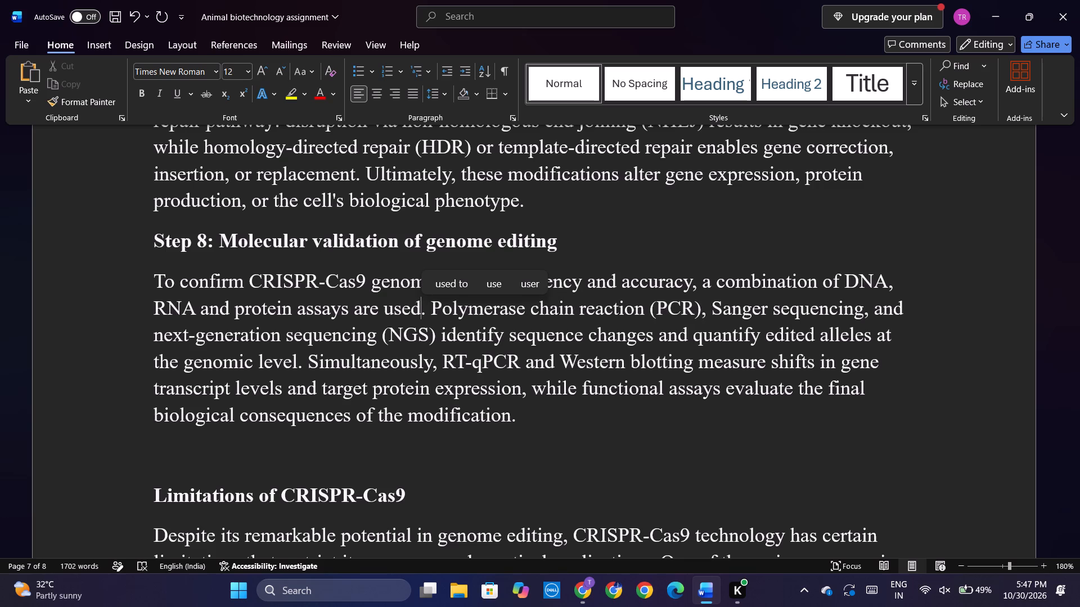
Join the first two Step 8 sentences by replacing the period after "are used" with "; where" and lowercasing "polymerase".
{"action": "left_click", "coordinate": [431, 306]}
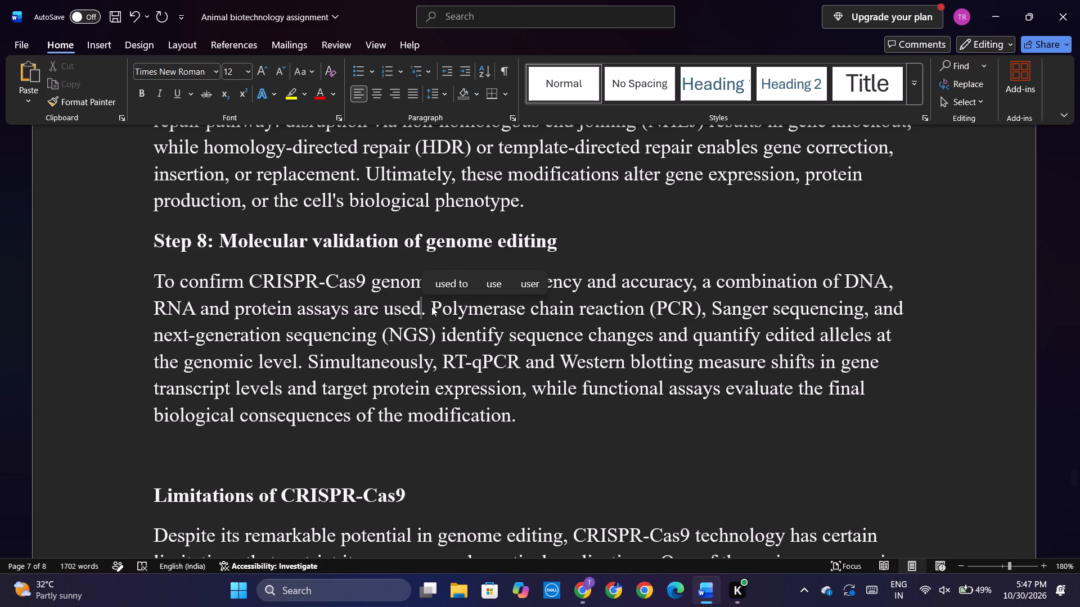
{"action": "left_click", "coordinate": [430, 310]}
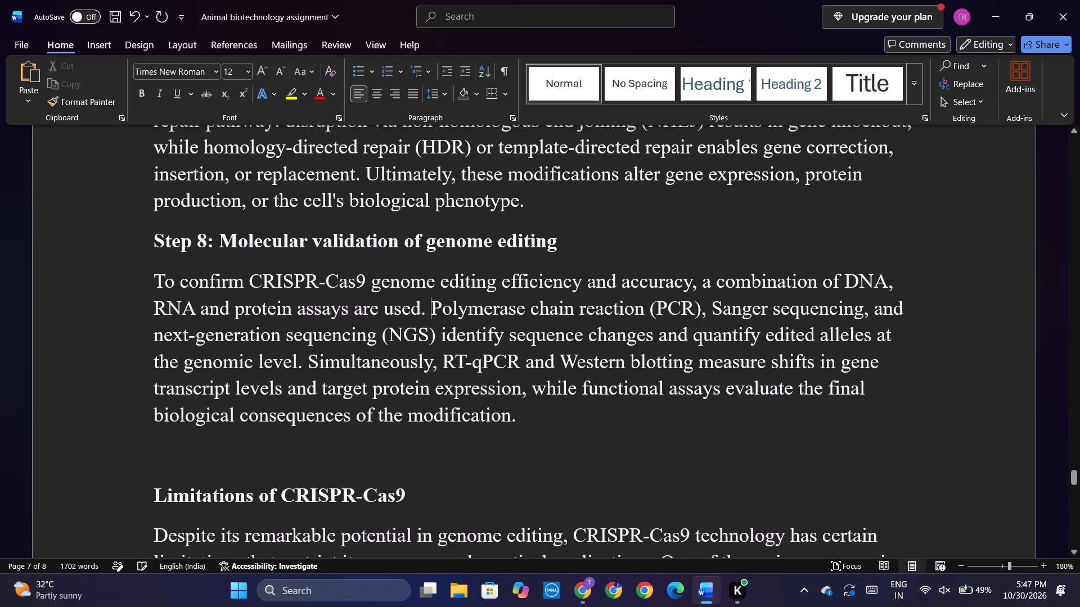
{"action": "key", "text": "Delete"}
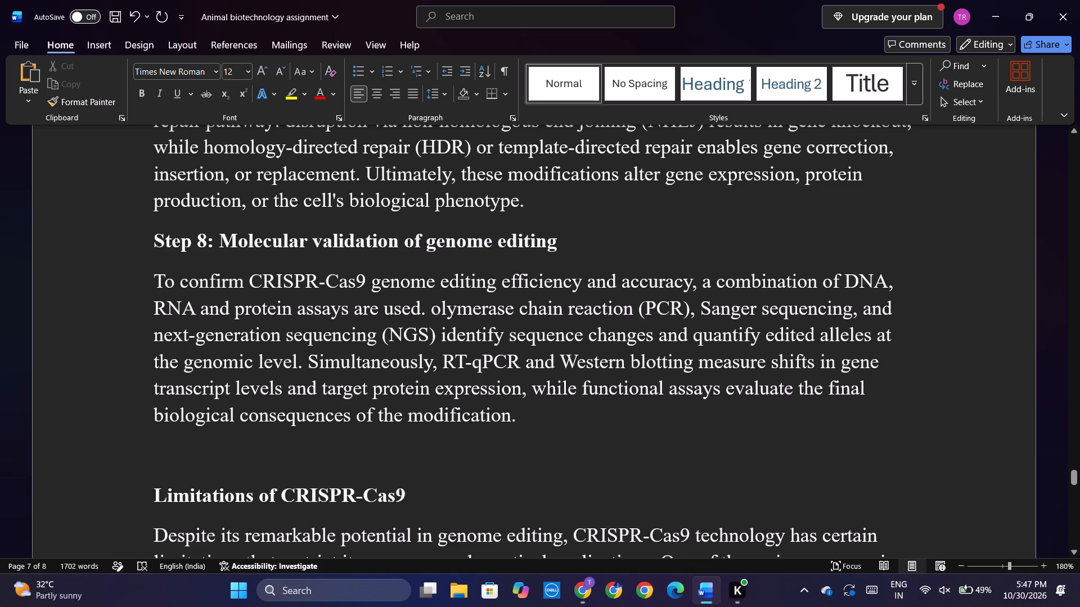
{"action": "key", "text": "BackSpace"}
{"action": "key", "text": "BackSpace"}
{"action": "key", "text": "space"}
{"action": "key", "text": "BackSpace"}
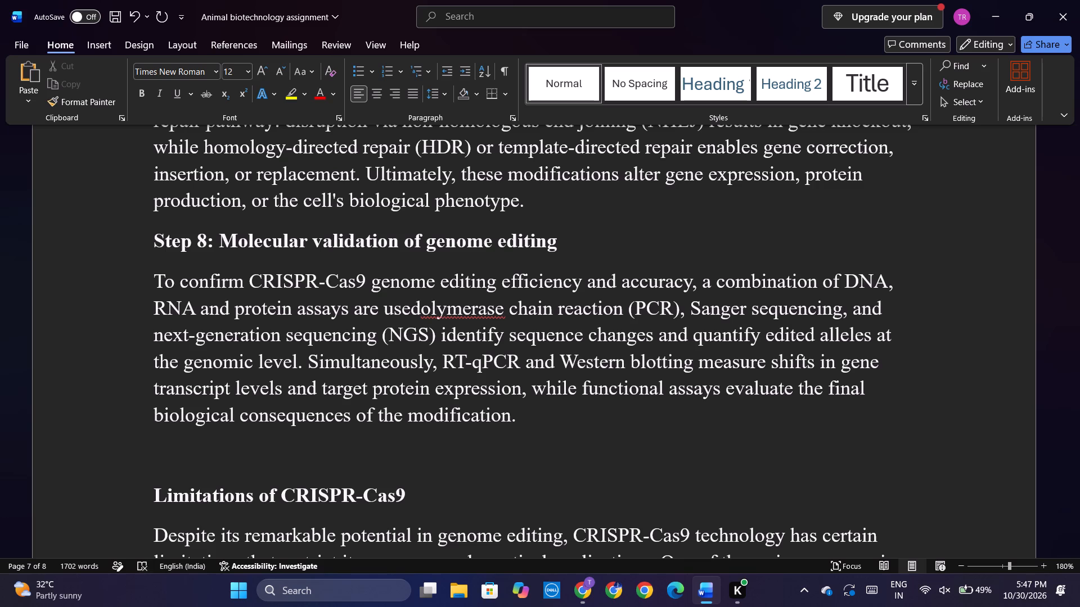
{"action": "key", "text": "shift+colon"}
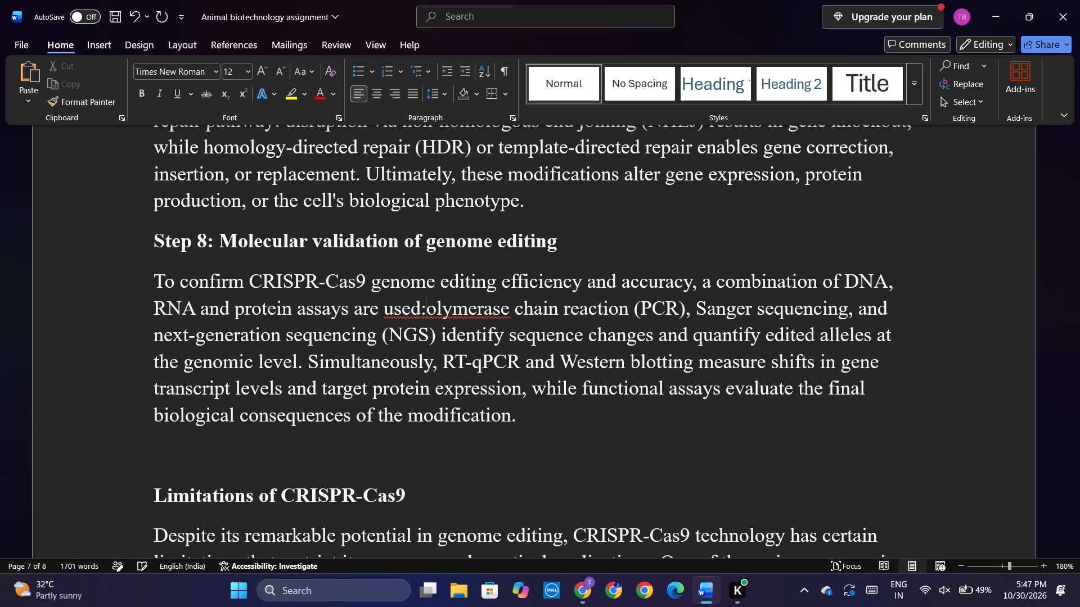
{"action": "key", "text": "BackSpace"}
{"action": "type", "text": "; where p"}
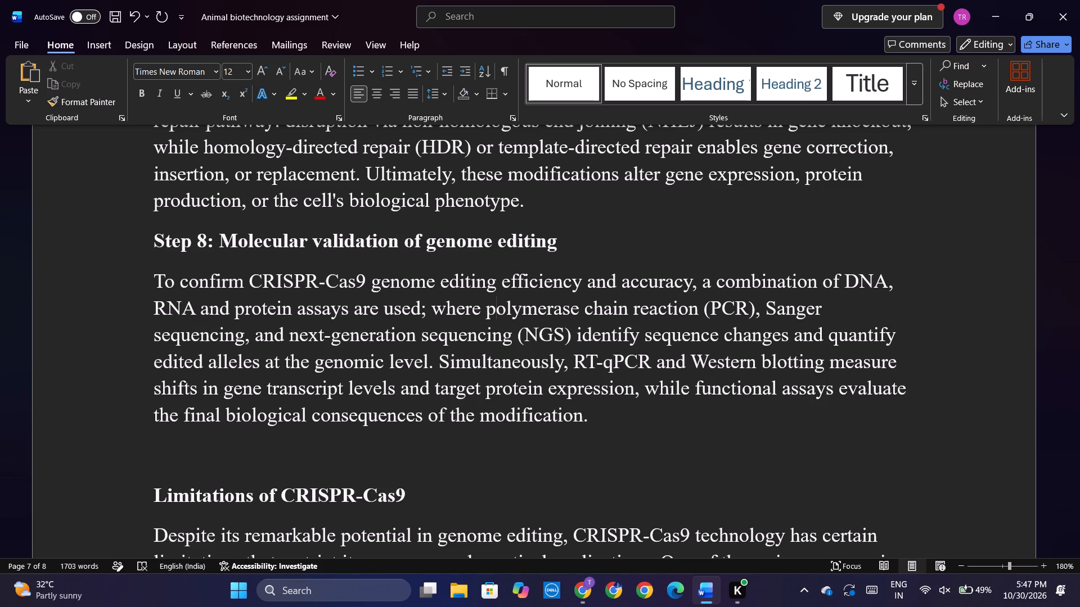
Remove the comma after "Sanger sequencing" in the Step 8 paragraph.
{"action": "left_click", "coordinate": [263, 330]}
{"action": "key", "text": "Left"}
{"action": "key", "text": "Left"}
{"action": "key", "text": "BackSpace"}
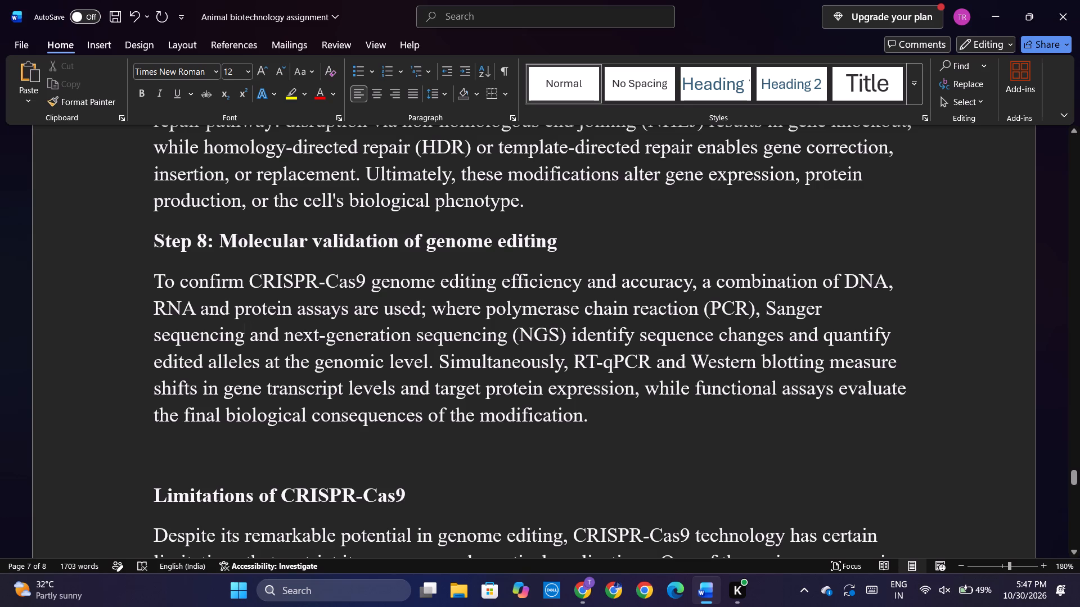
Read the rest of ChatGPT's answer, including the table of important scientific distinctions and the final recommendation.
{"action": "scroll", "coordinate": [361, 369], "scroll_direction": "down", "scroll_amount": 1}
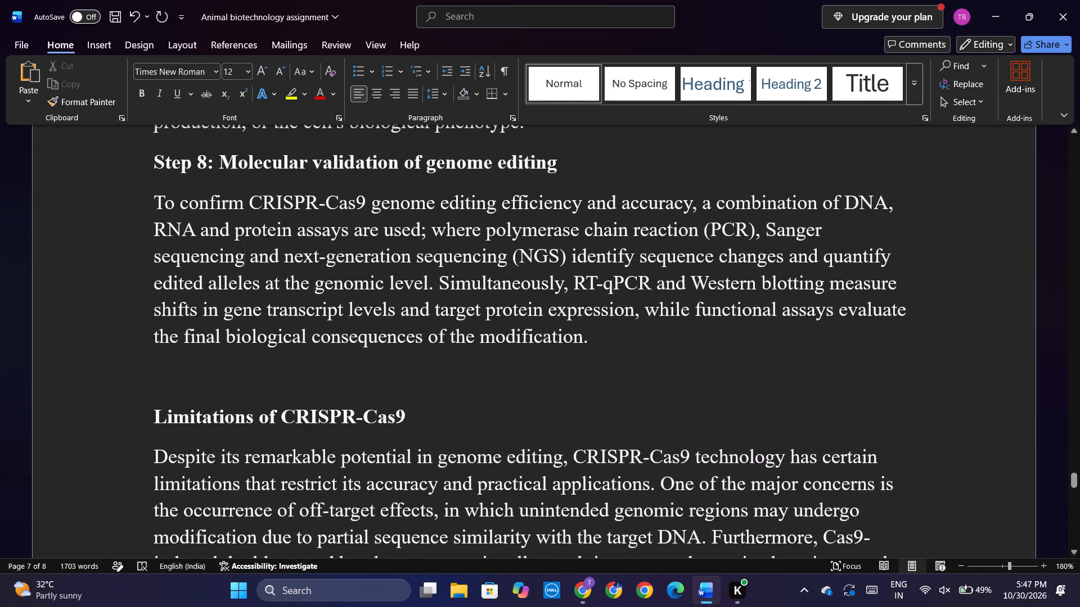
{"action": "key", "text": "alt+Tab"}
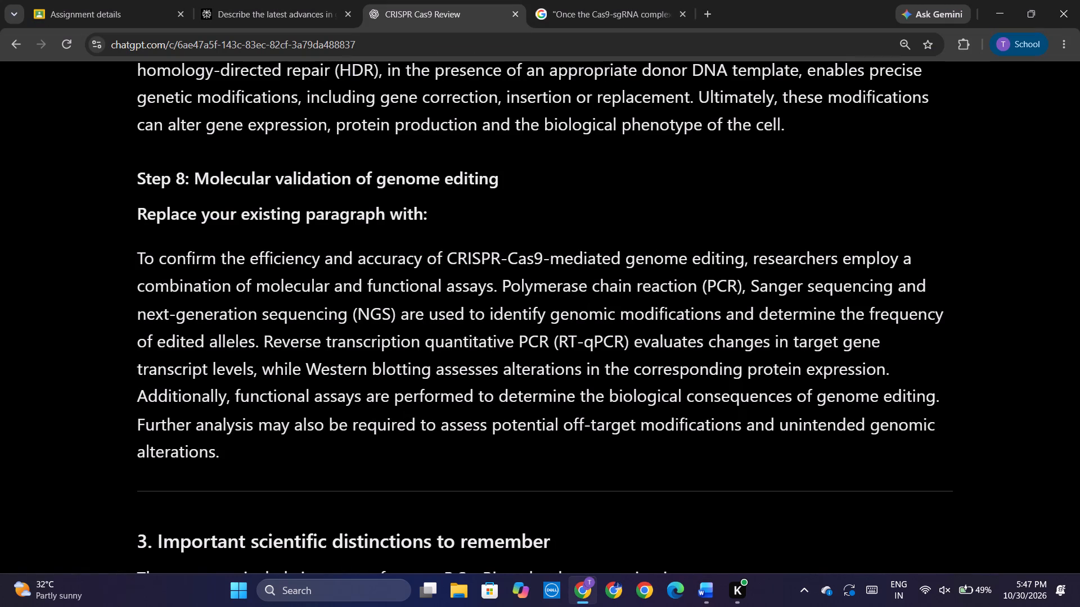
{"action": "scroll", "coordinate": [361, 369], "scroll_direction": "down", "scroll_amount": 4}
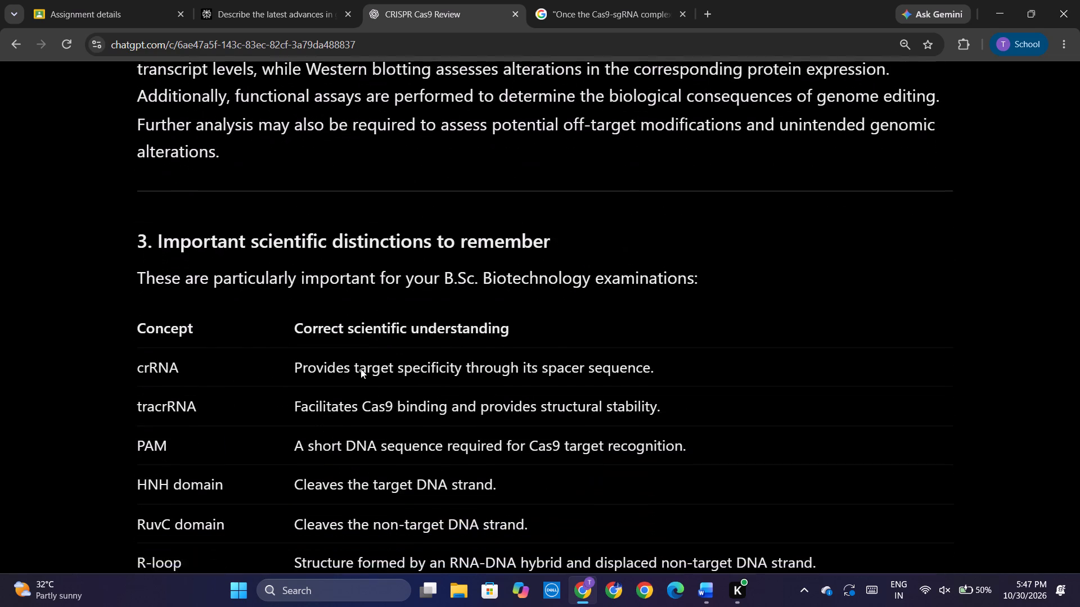
{"action": "scroll", "coordinate": [361, 369], "scroll_direction": "down", "scroll_amount": 1}
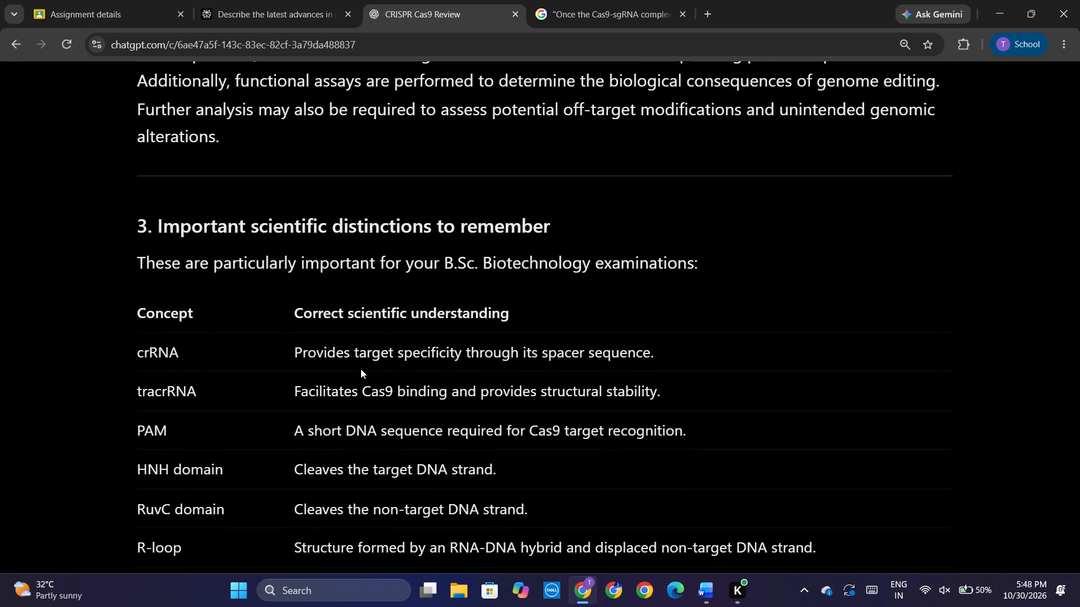
{"action": "scroll", "coordinate": [361, 369], "scroll_direction": "down", "scroll_amount": 7}
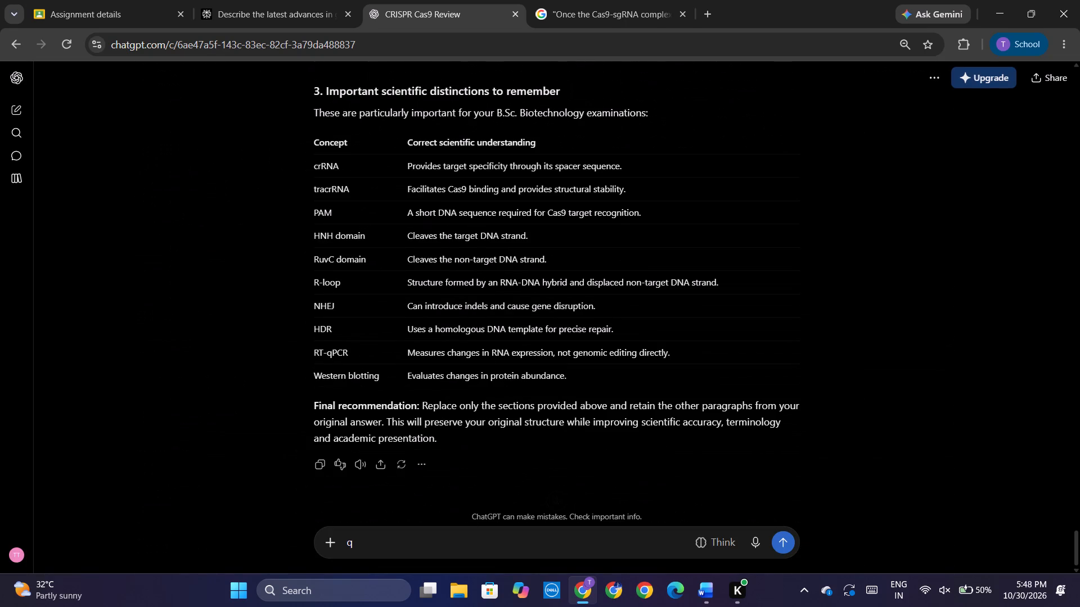
{"action": "scroll", "coordinate": [361, 369], "scroll_direction": "down", "scroll_amount": 1}
Switch to Word and review the limitations paragraph through to the end of the document.
{"action": "key", "text": "alt+Tab"}
{"action": "scroll", "coordinate": [361, 369], "scroll_direction": "down", "scroll_amount": 2}
{"action": "scroll", "coordinate": [361, 369], "scroll_direction": "down", "scroll_amount": 1, "text": "ctrl"}
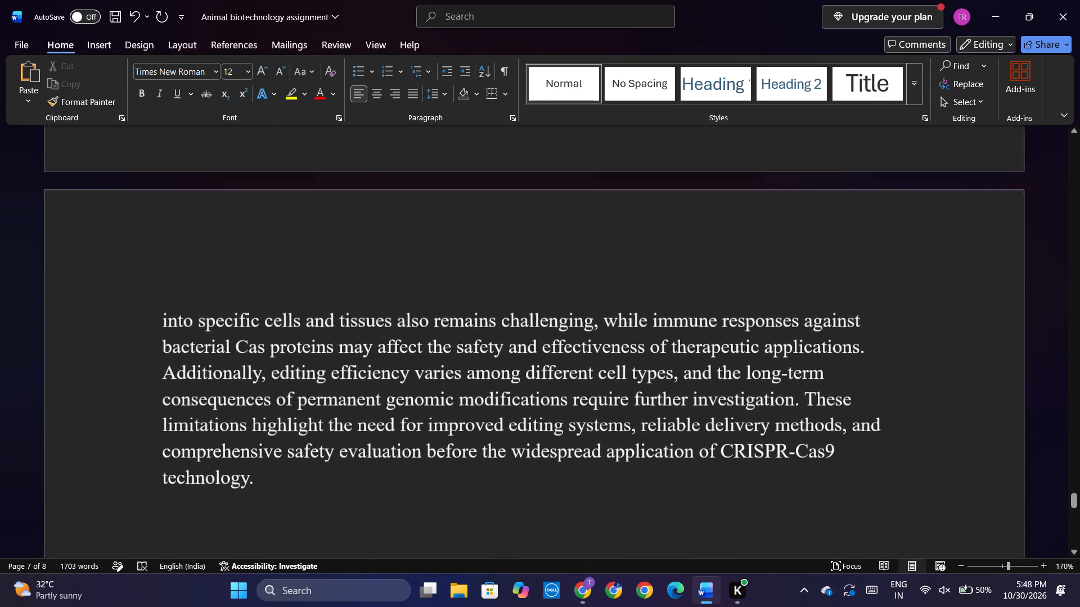
{"action": "scroll", "coordinate": [361, 369], "scroll_direction": "down", "scroll_amount": 2, "text": "ctrl"}
{"action": "scroll", "coordinate": [361, 369], "scroll_direction": "down", "scroll_amount": 1}
{"action": "scroll", "coordinate": [361, 368], "scroll_direction": "down", "scroll_amount": 9, "text": "ctrl"}
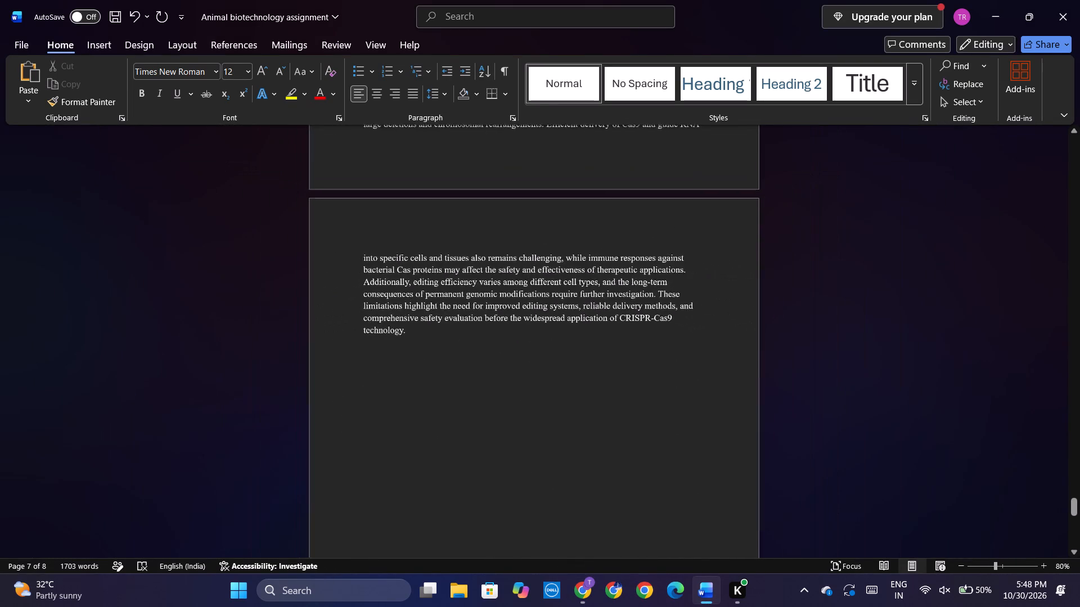
Return to ChatGPT in Chrome and open the recent chat "Gene Editing Assignment Guide".
{"action": "key", "text": "alt+Tab"}
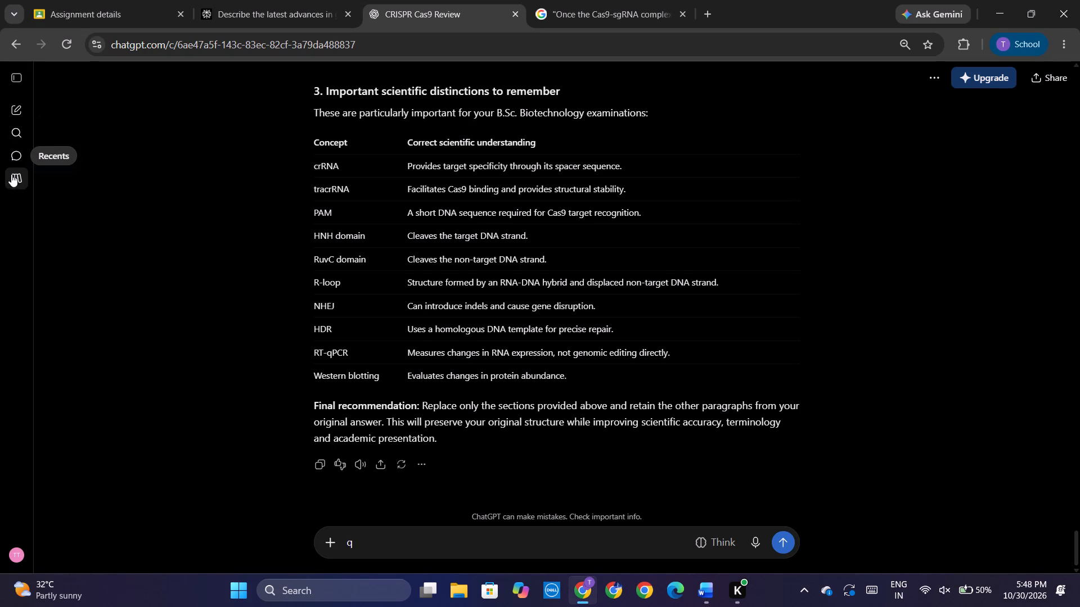
{"action": "left_click", "coordinate": [13, 180]}
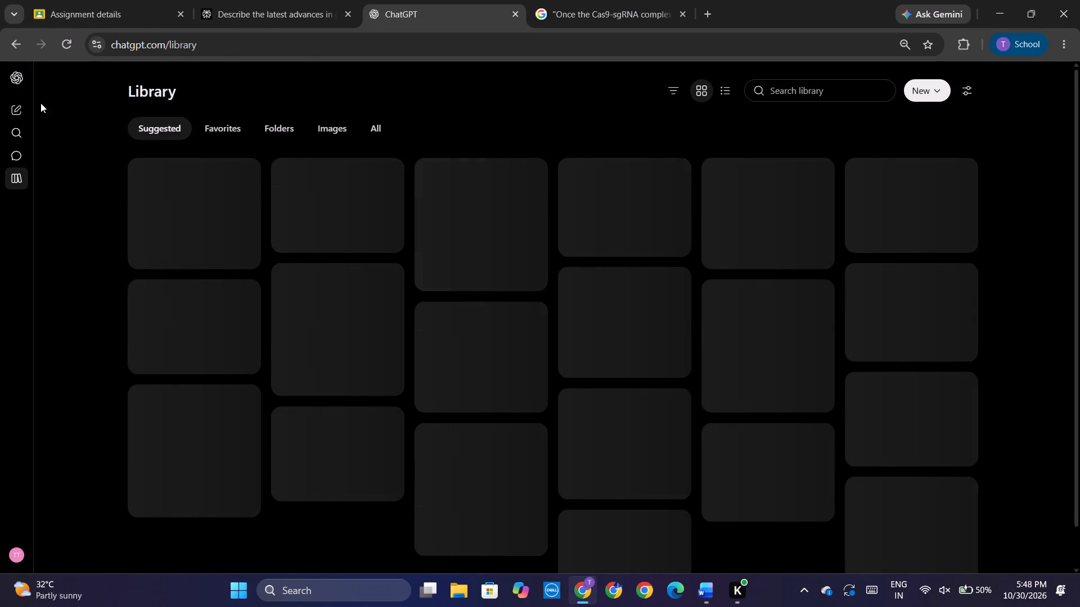
{"action": "scroll", "coordinate": [57, 125], "scroll_direction": "right", "scroll_amount": 7}
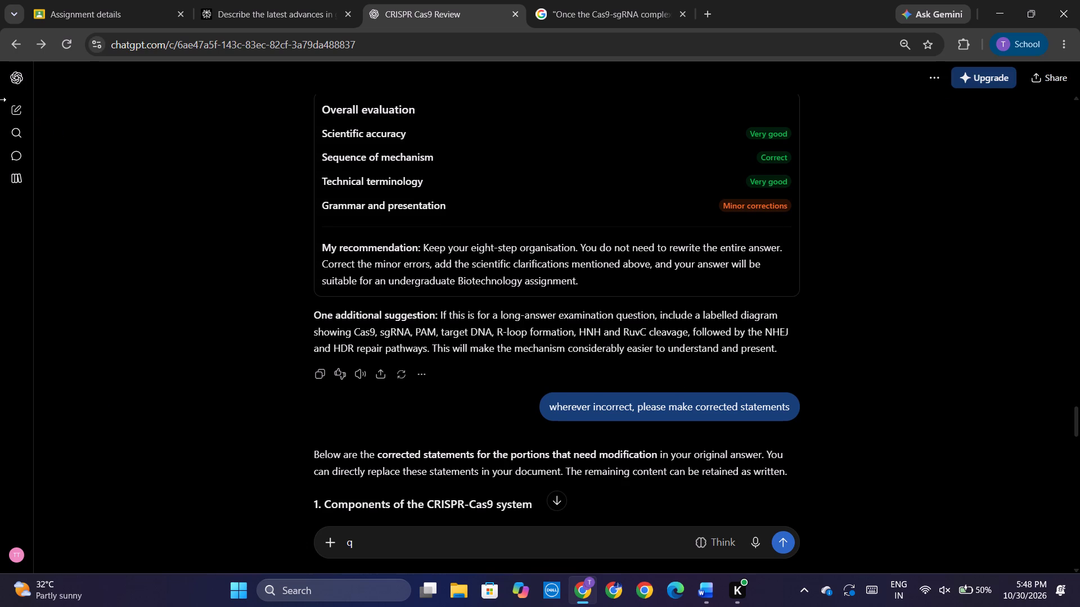
{"action": "left_click", "coordinate": [6, 75]}
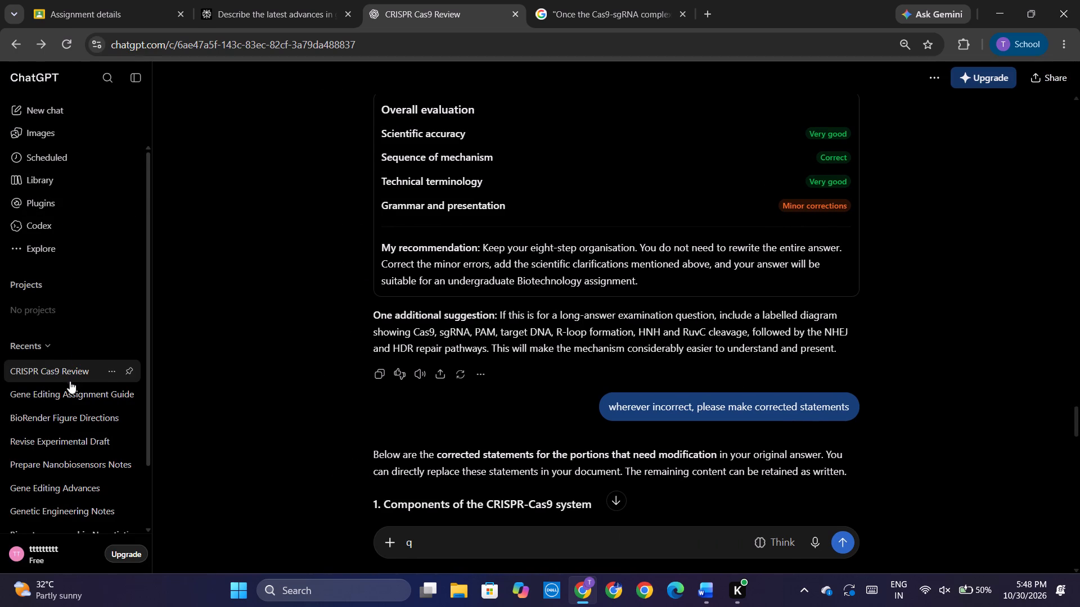
{"action": "left_click", "coordinate": [74, 389]}
Look through the assignment guide for the CRISPR-Cas9 limitations section and the Major CRISPR-Cas technologies section that follows it.
{"action": "scroll", "coordinate": [525, 241], "scroll_direction": "up", "scroll_amount": 4}
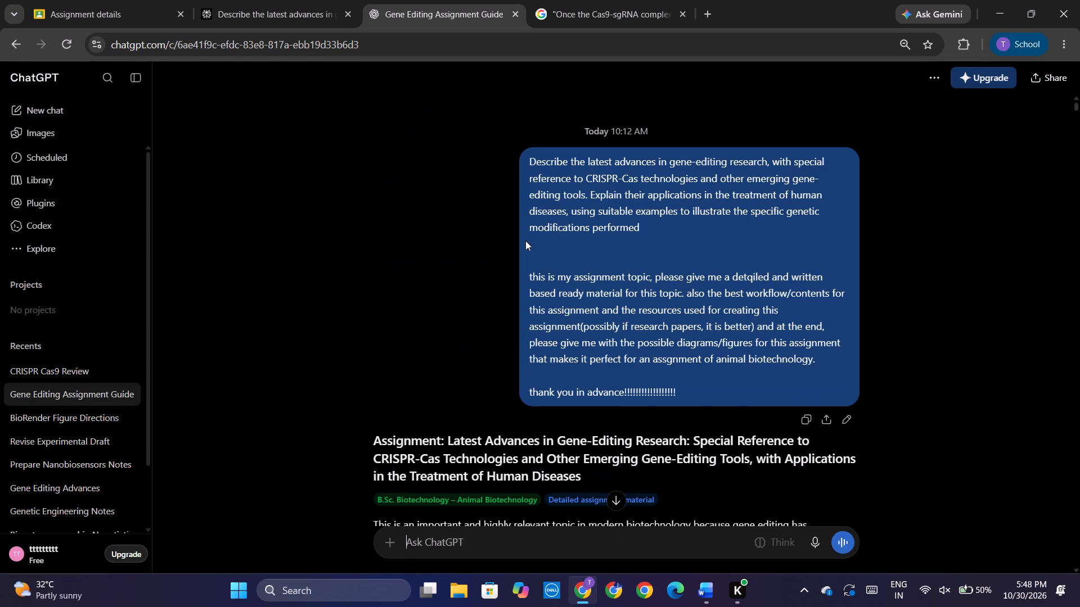
{"action": "scroll", "coordinate": [525, 241], "scroll_direction": "up", "scroll_amount": 1}
{"action": "scroll", "coordinate": [525, 241], "scroll_direction": "down", "scroll_amount": 7}
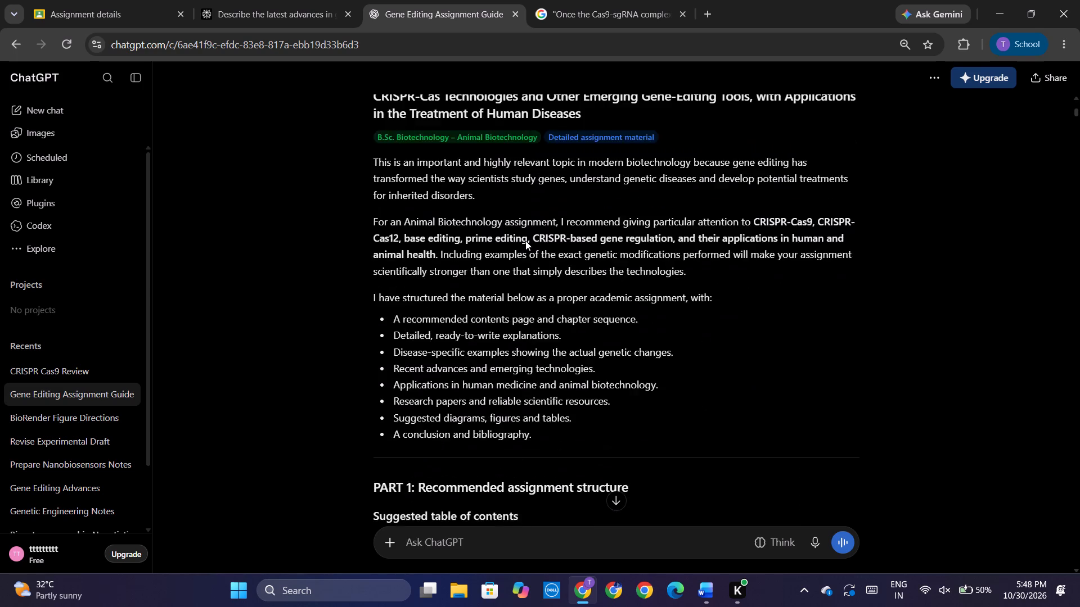
{"action": "scroll", "coordinate": [525, 241], "scroll_direction": "down", "scroll_amount": 9}
{"action": "scroll", "coordinate": [525, 241], "scroll_direction": "up", "scroll_amount": 1}
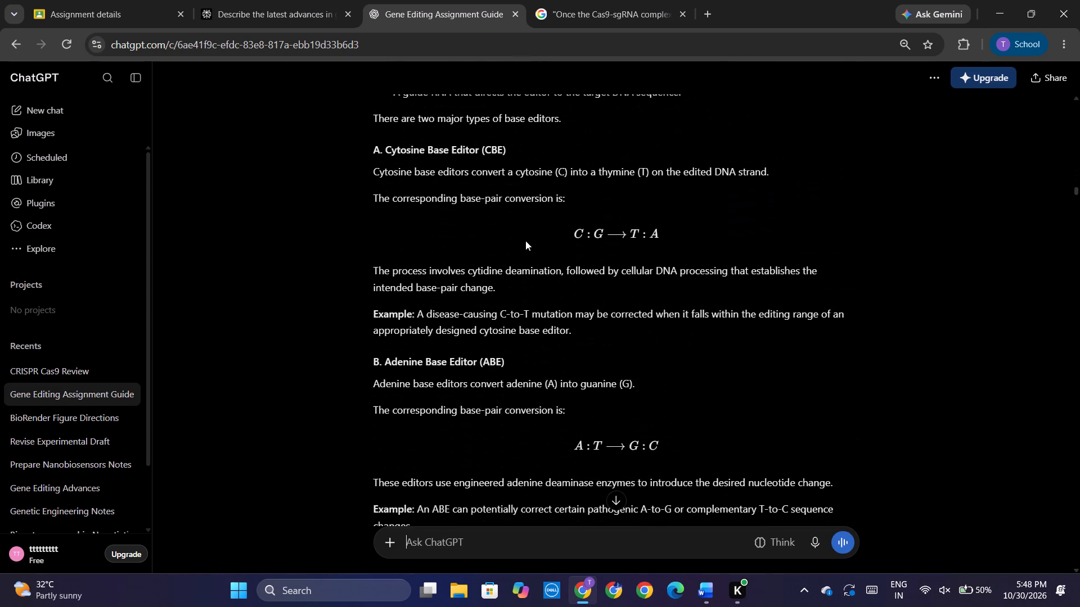
{"action": "scroll", "coordinate": [525, 241], "scroll_direction": "up", "scroll_amount": 2}
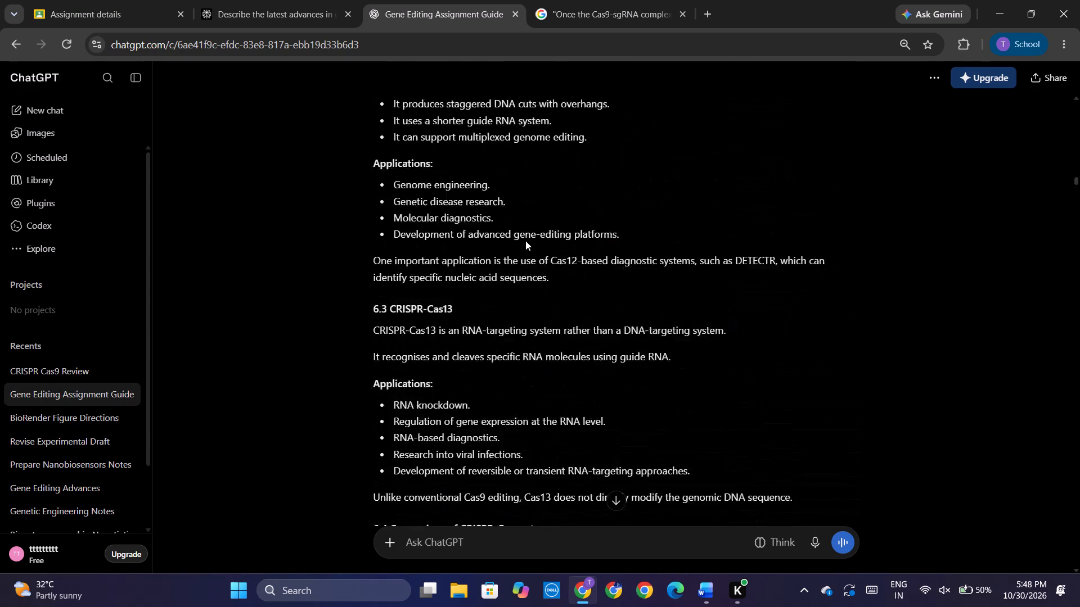
{"action": "scroll", "coordinate": [525, 241], "scroll_direction": "up", "scroll_amount": 2}
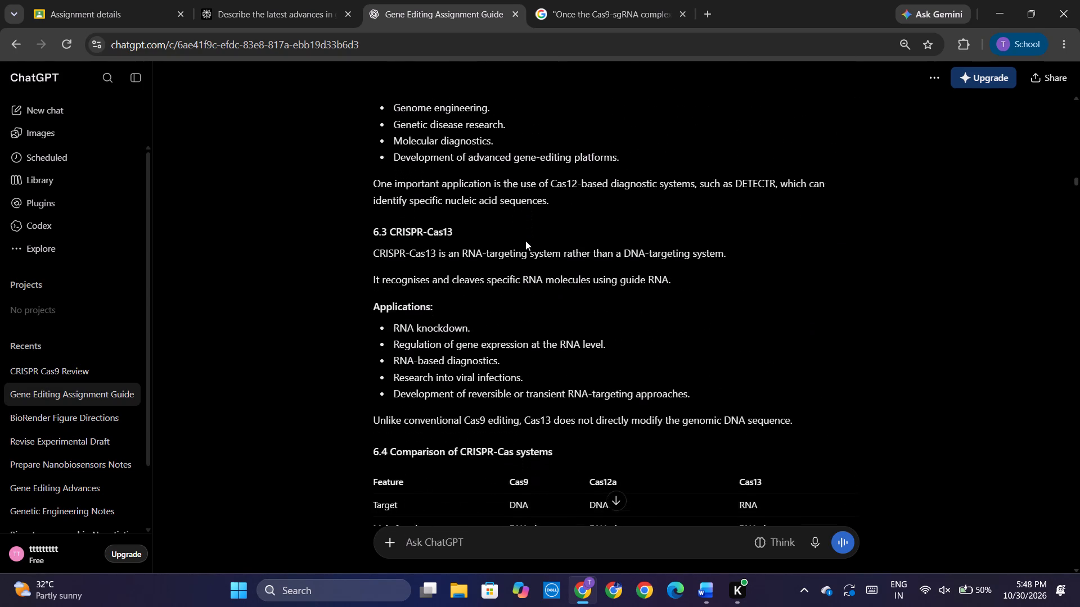
{"action": "scroll", "coordinate": [525, 241], "scroll_direction": "up", "scroll_amount": 2}
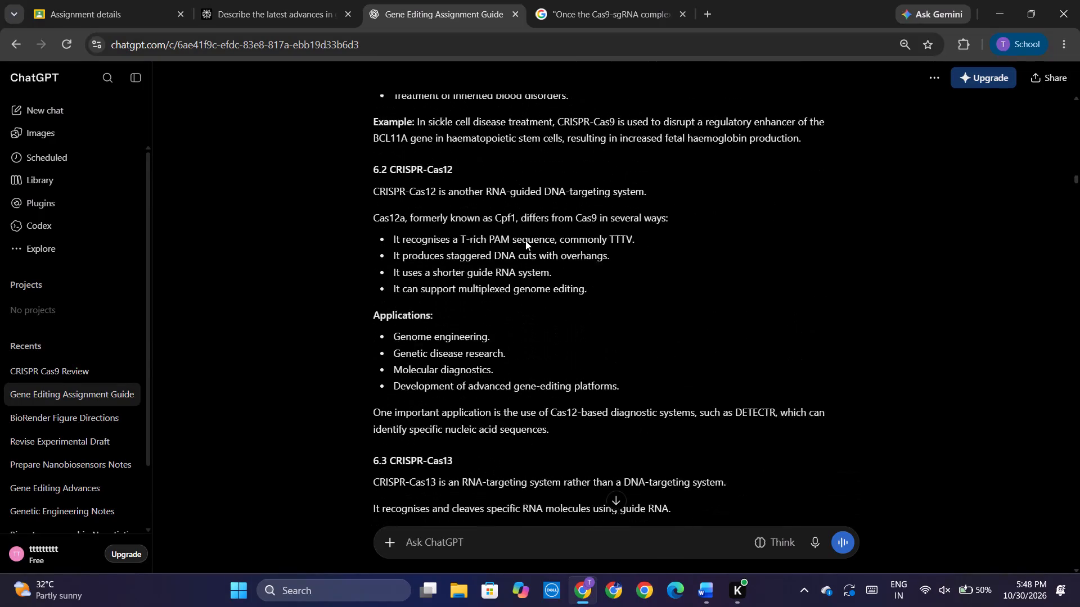
{"action": "scroll", "coordinate": [525, 241], "scroll_direction": "up", "scroll_amount": 1}
{"action": "scroll", "coordinate": [525, 241], "scroll_direction": "down", "scroll_amount": 1}
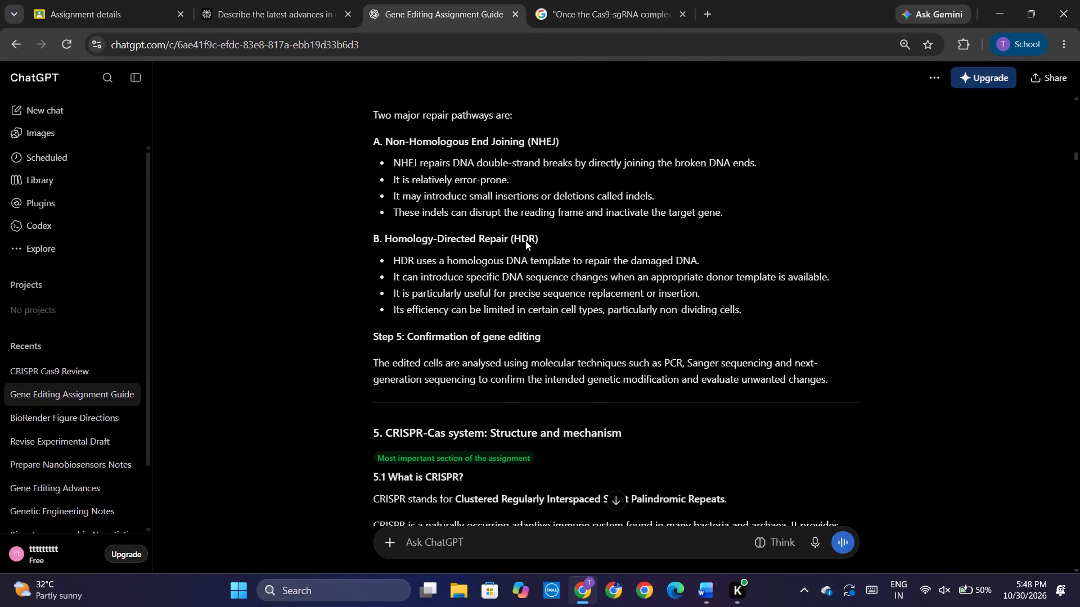
{"action": "scroll", "coordinate": [525, 241], "scroll_direction": "down", "scroll_amount": 4}
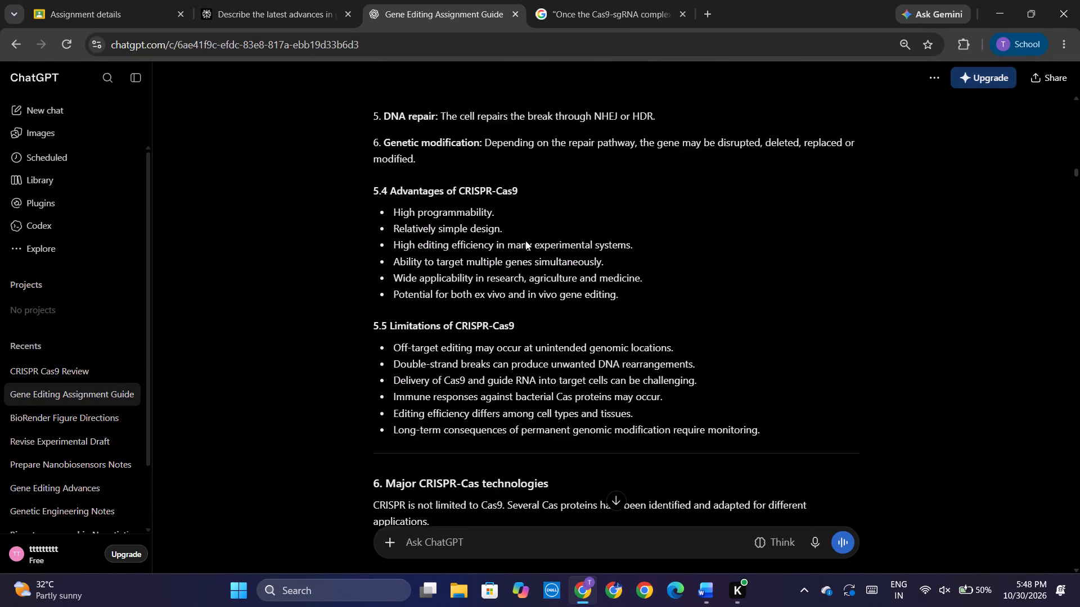
{"action": "scroll", "coordinate": [525, 241], "scroll_direction": "down", "scroll_amount": 4}
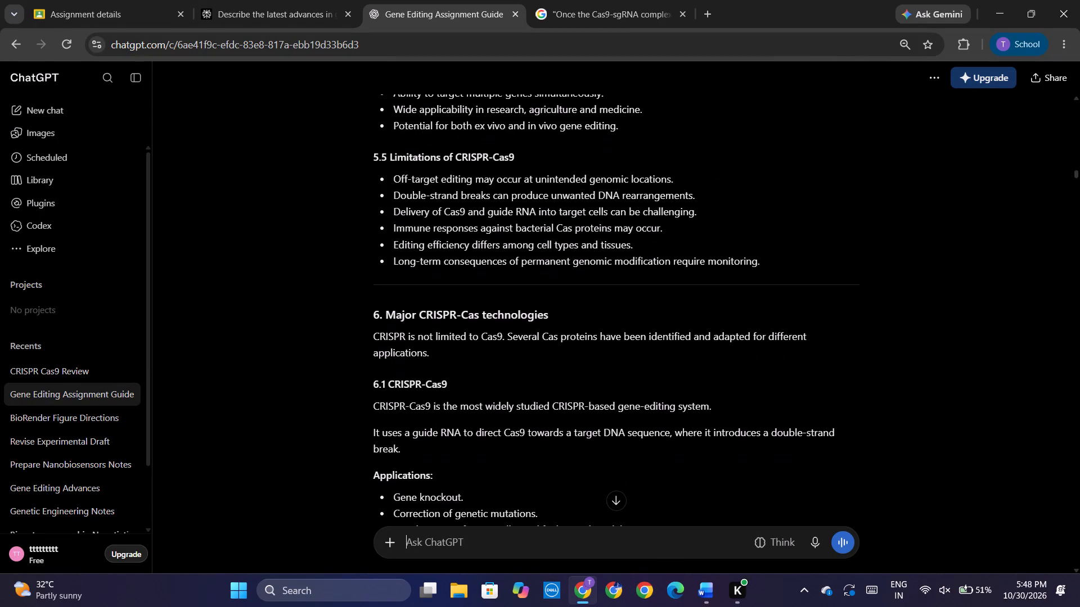
{"action": "scroll", "coordinate": [525, 241], "scroll_direction": "down", "scroll_amount": 2}
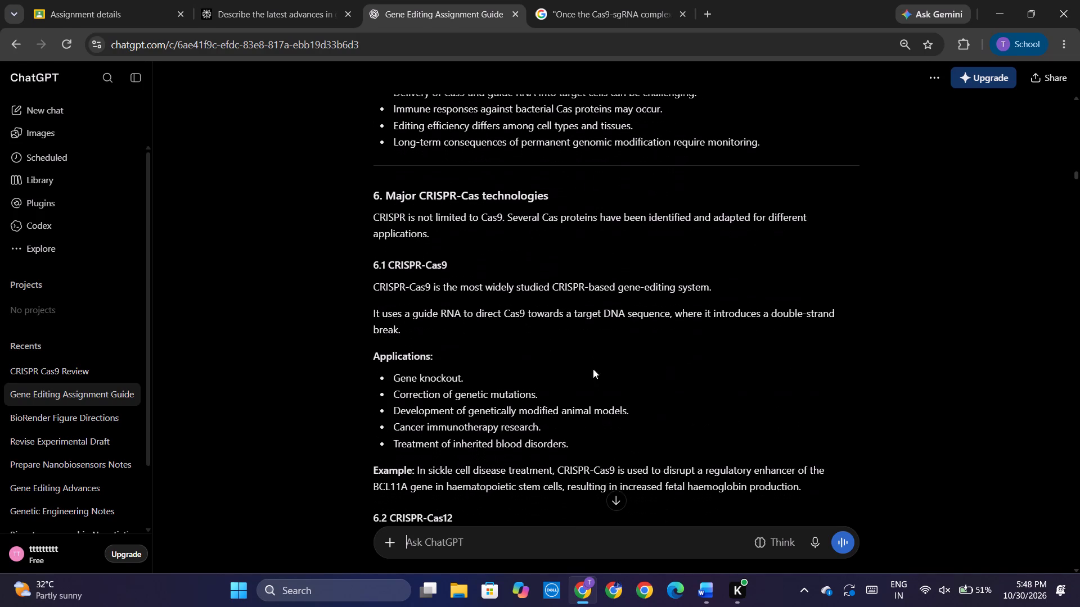
In the Word document, delete the "Limitations of CRISPR-Cas9" heading and its whole paragraph after Step 8.
{"action": "left_click", "coordinate": [713, 597]}
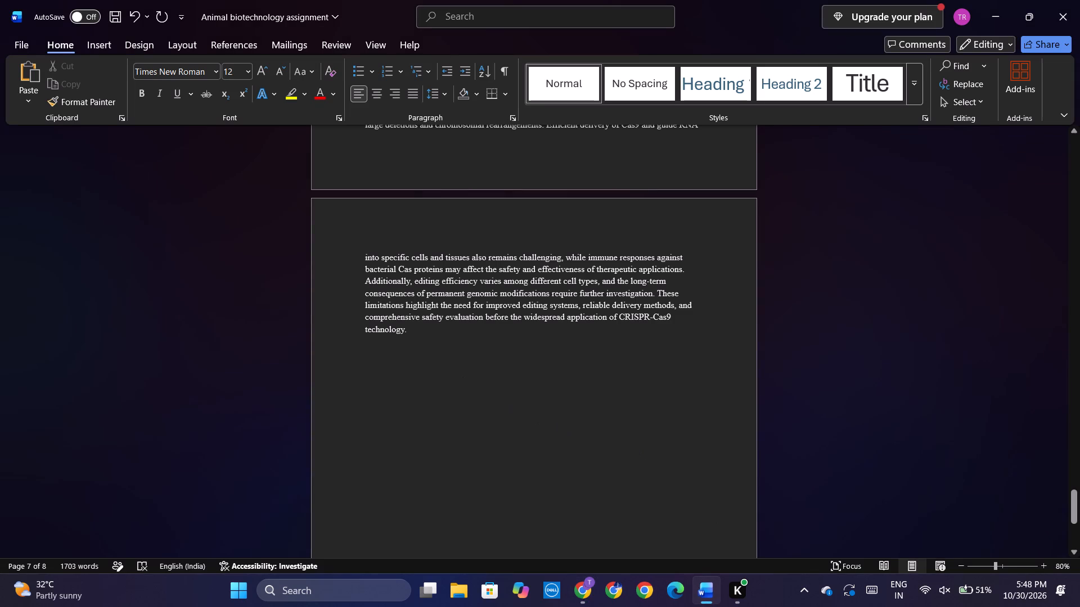
{"action": "scroll", "coordinate": [414, 332], "scroll_direction": "up", "scroll_amount": 1}
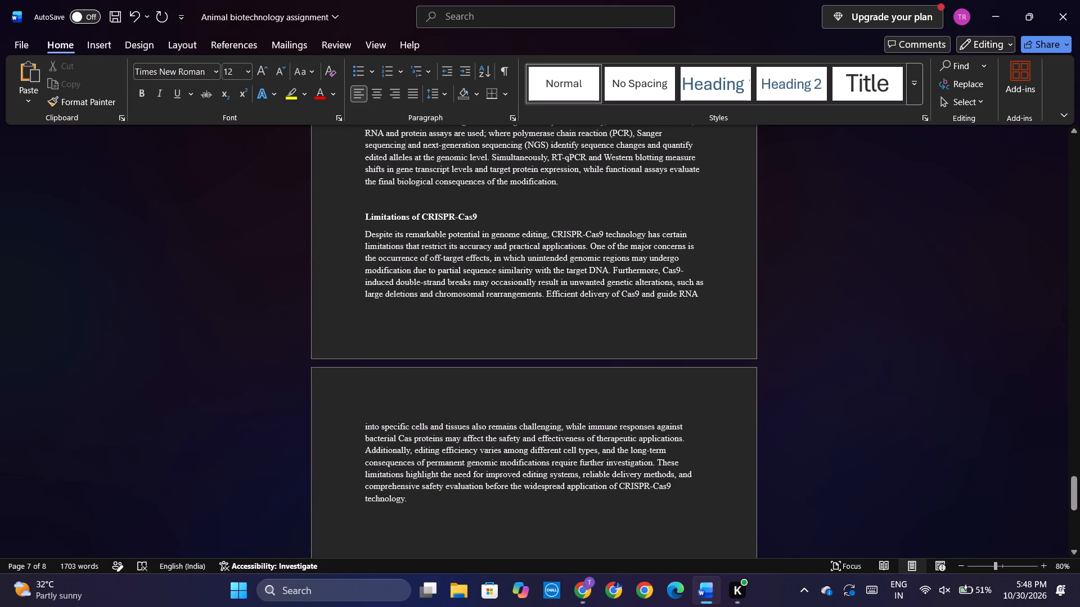
{"action": "left_click_drag", "start_coordinate": [363, 205], "coordinate": [398, 464]}
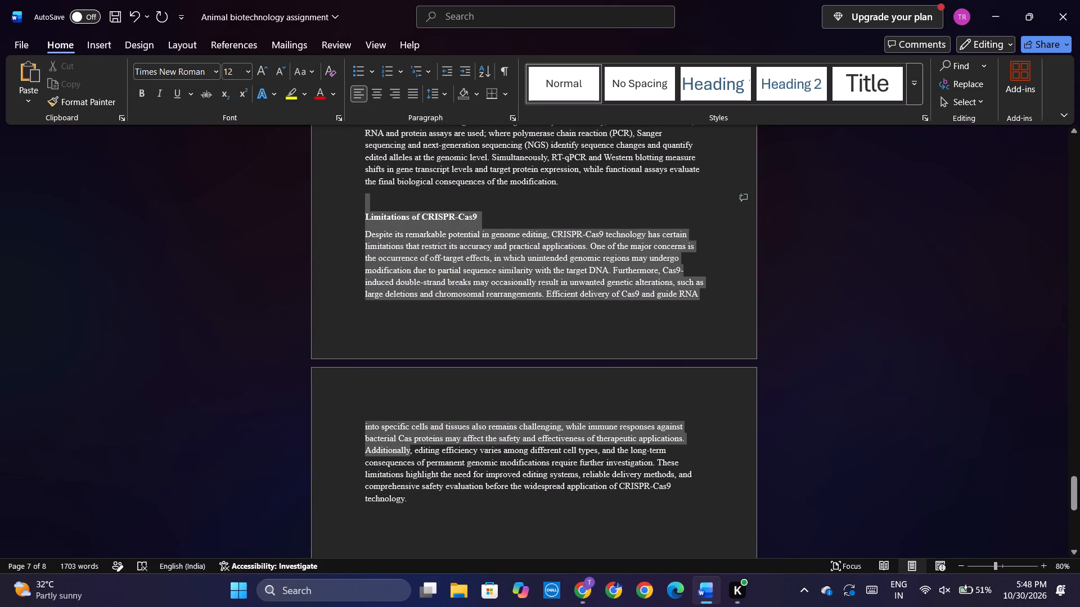
{"action": "left_click_drag", "start_coordinate": [398, 464], "coordinate": [403, 527]}
{"action": "key", "text": "BackSpace"}
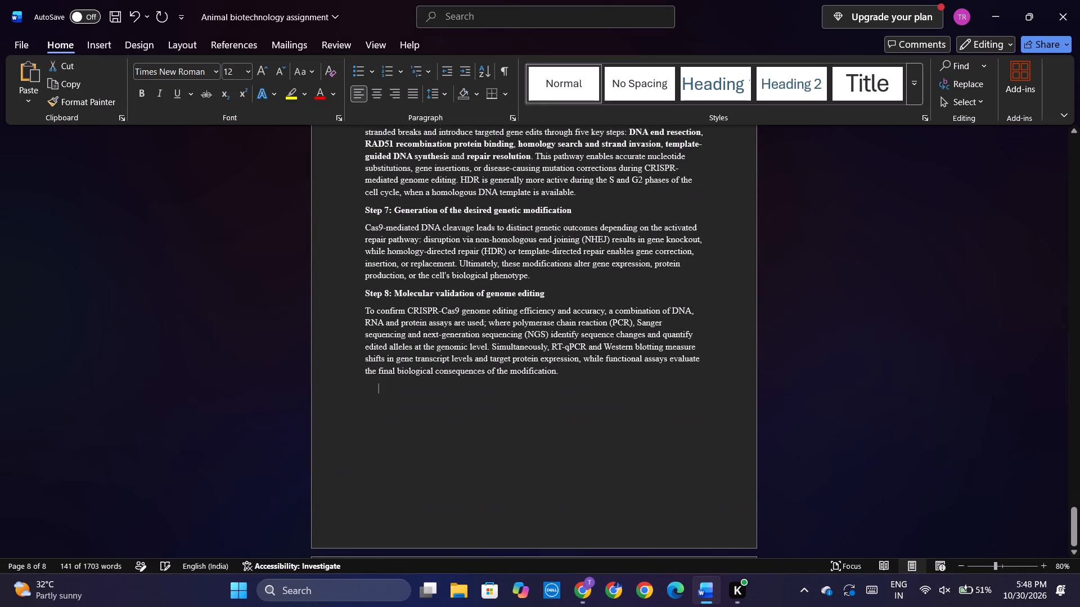
{"action": "key", "text": "alt+Tab"}
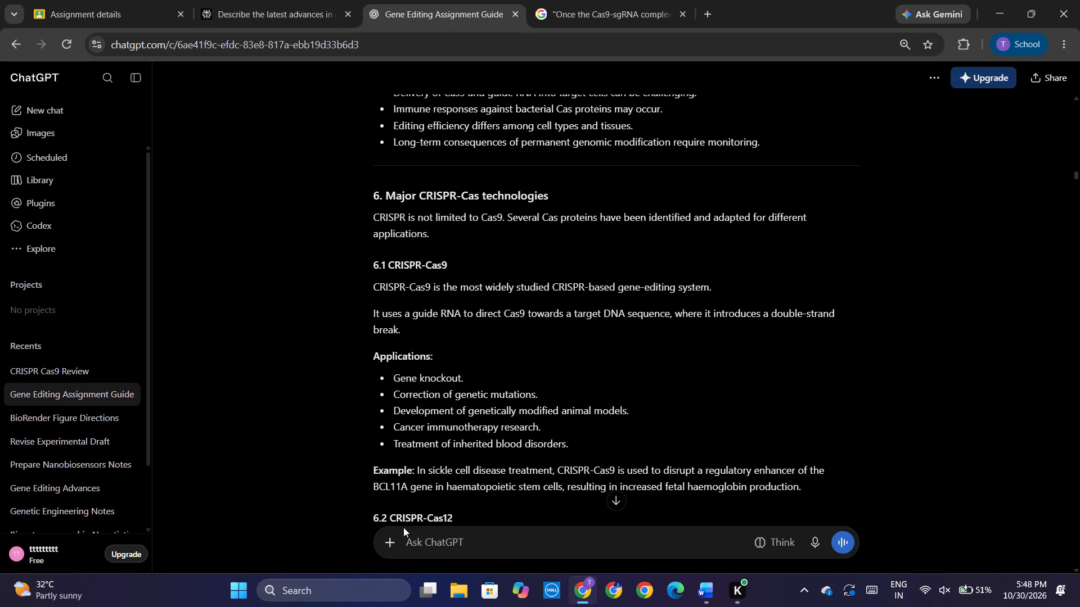
{"action": "scroll", "coordinate": [403, 527], "scroll_direction": "down", "scroll_amount": 1}
{"action": "scroll", "coordinate": [405, 384], "scroll_direction": "down", "scroll_amount": 1}
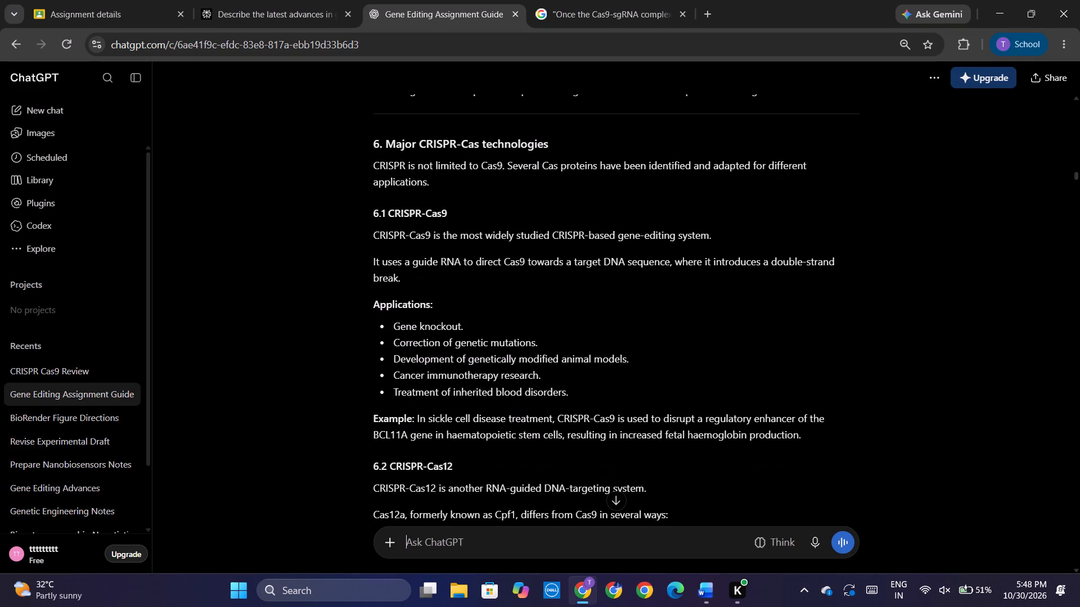
{"action": "scroll", "coordinate": [405, 384], "scroll_direction": "down", "scroll_amount": 1}
{"action": "left_click_drag", "start_coordinate": [372, 125], "coordinate": [478, 514]}
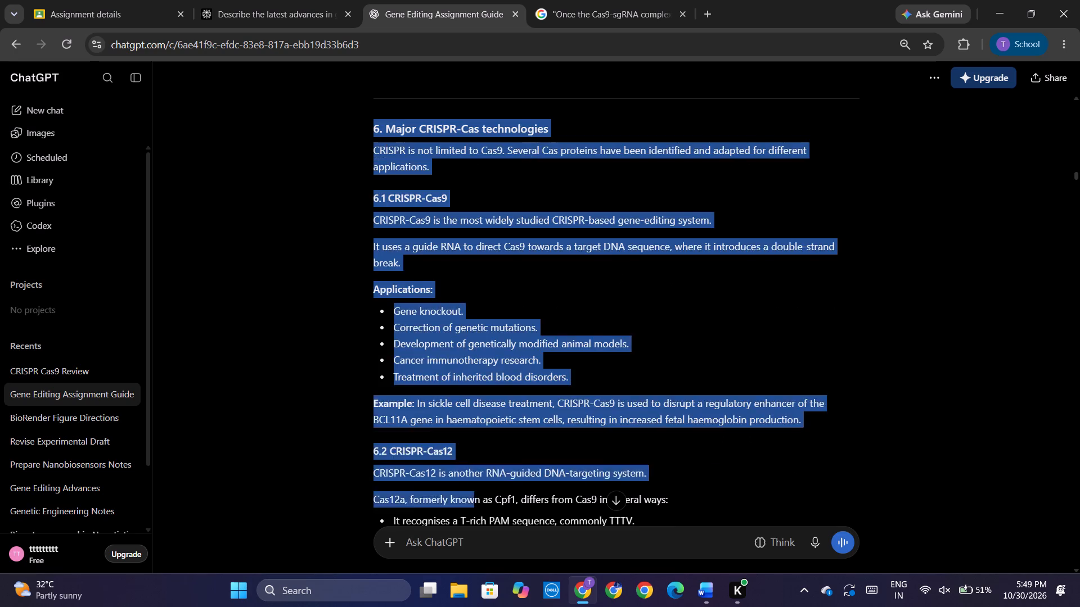
{"action": "left_click_drag", "start_coordinate": [478, 514], "coordinate": [417, 606]}
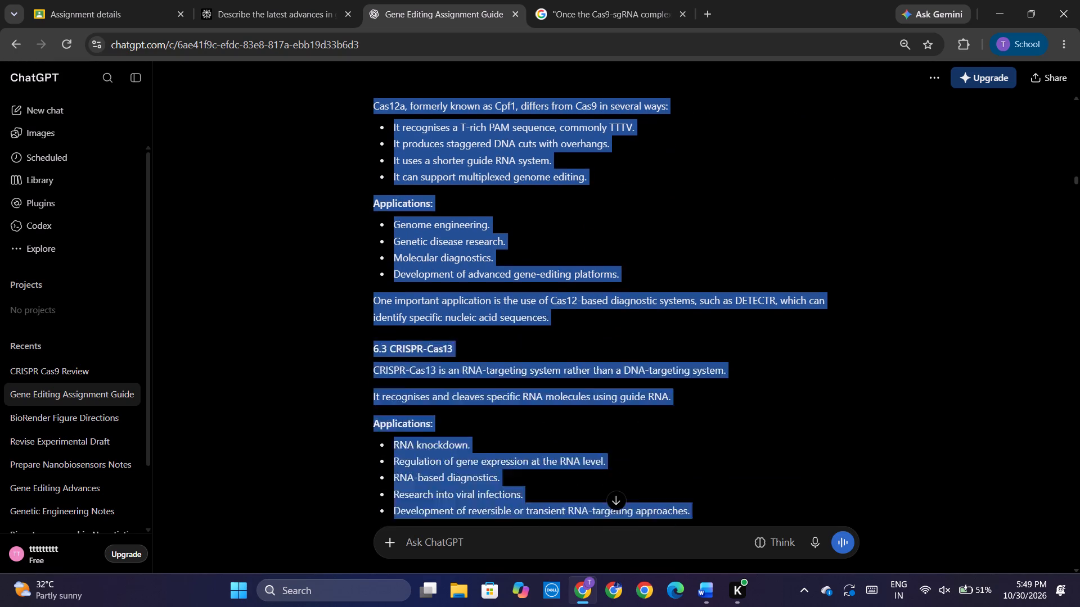
{"action": "left_click_drag", "start_coordinate": [417, 606], "coordinate": [408, 286]}
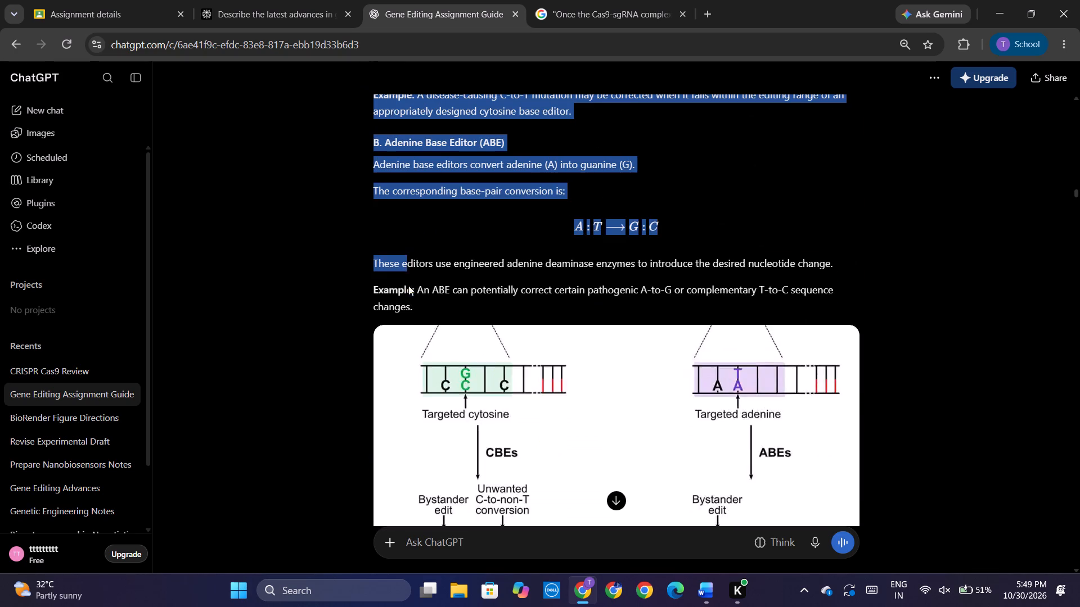
{"action": "left_click_drag", "start_coordinate": [408, 286], "coordinate": [489, 357]}
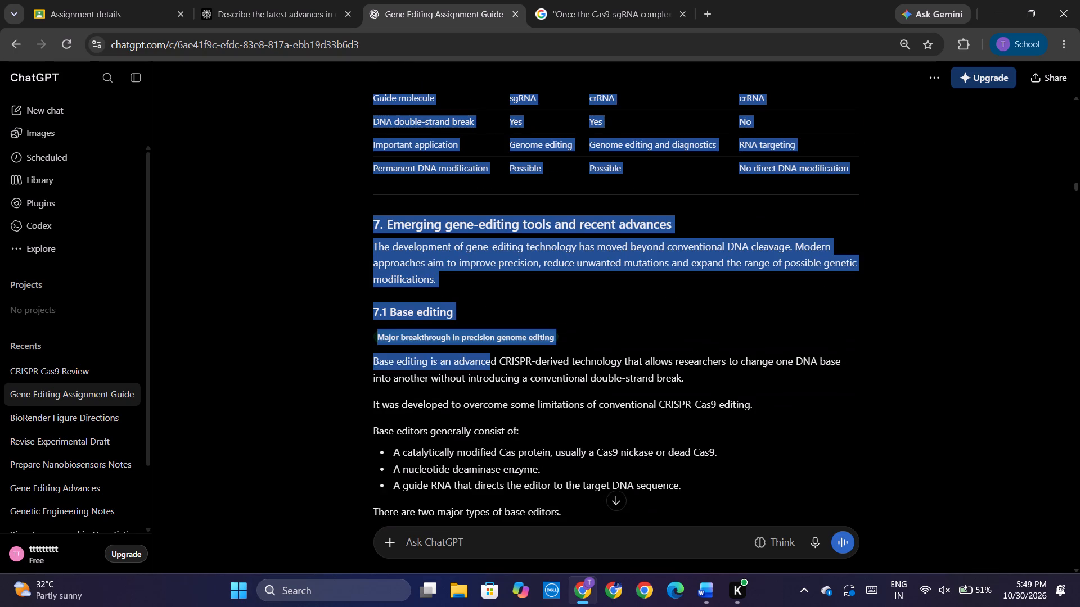
{"action": "left_click_drag", "start_coordinate": [489, 357], "coordinate": [439, 58]}
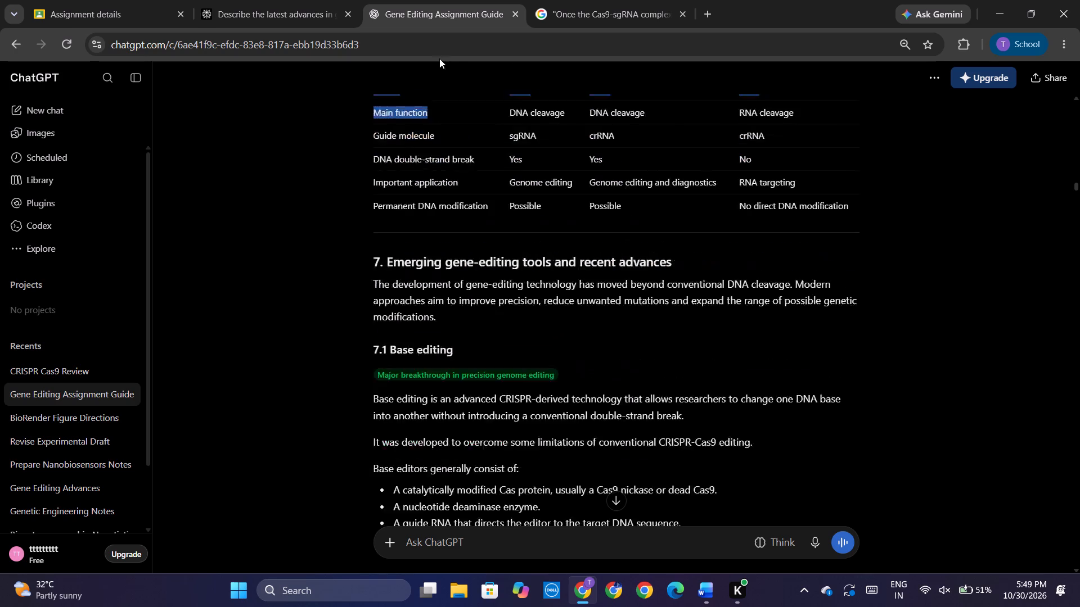
{"action": "left_click_drag", "start_coordinate": [439, 58], "coordinate": [517, 373]}
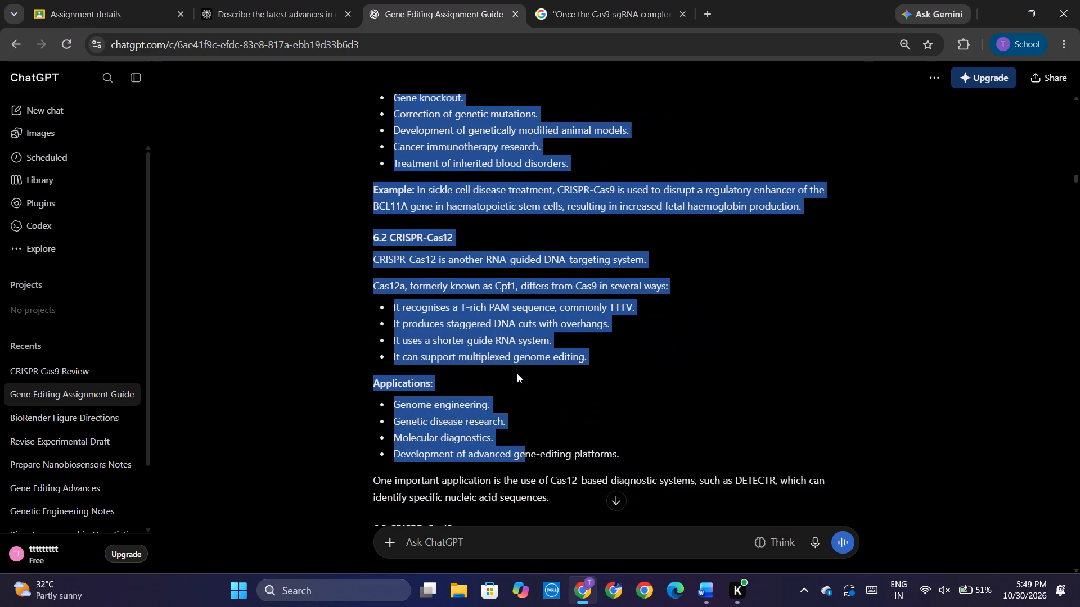
{"action": "left_click_drag", "start_coordinate": [517, 373], "coordinate": [538, 491]}
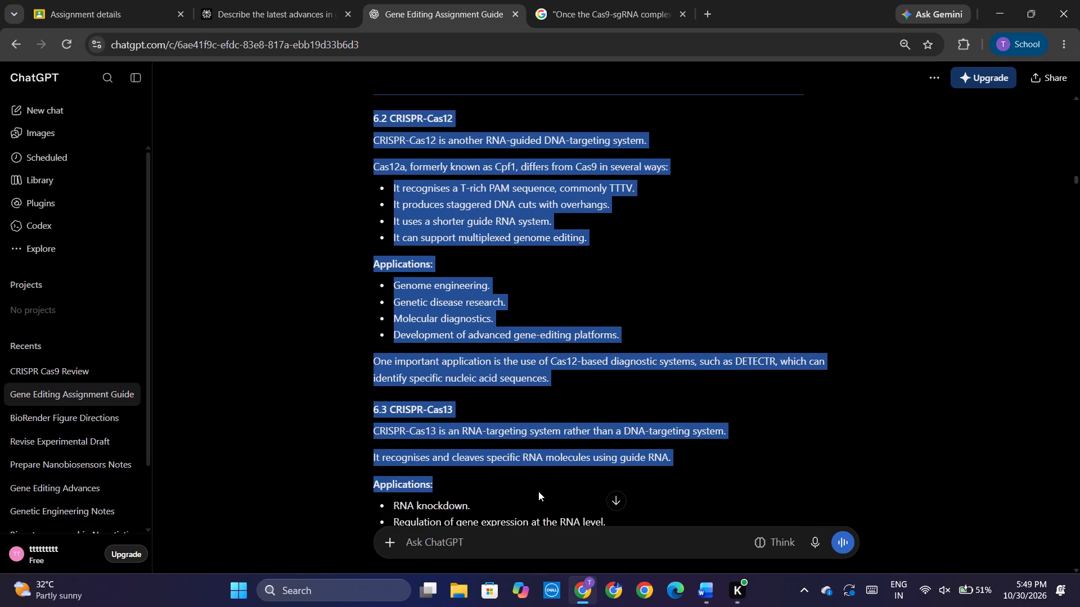